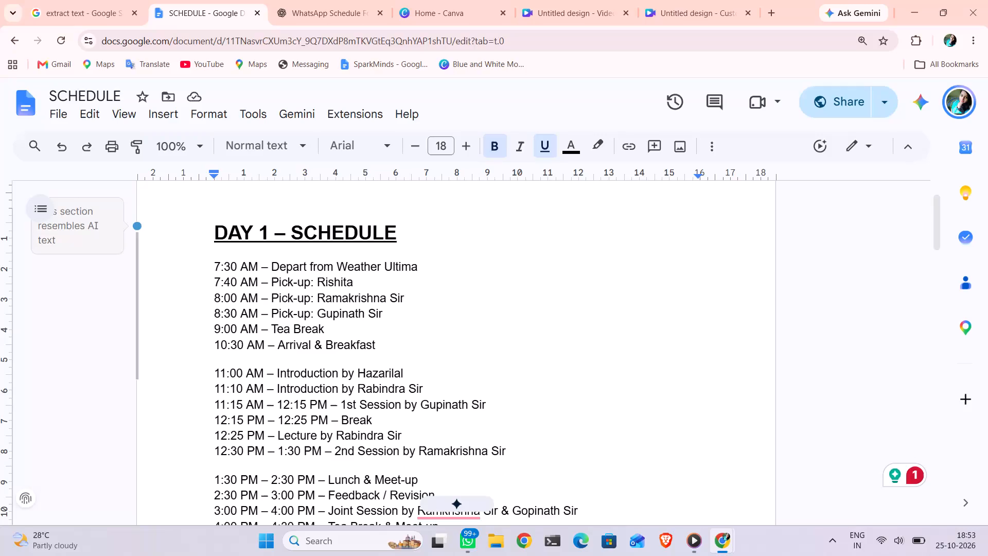
Add the title "Dr." before the name in the 8:00 AM pick-up line of the Day 1 schedule.
{"action": "left_click", "coordinate": [316, 299]}
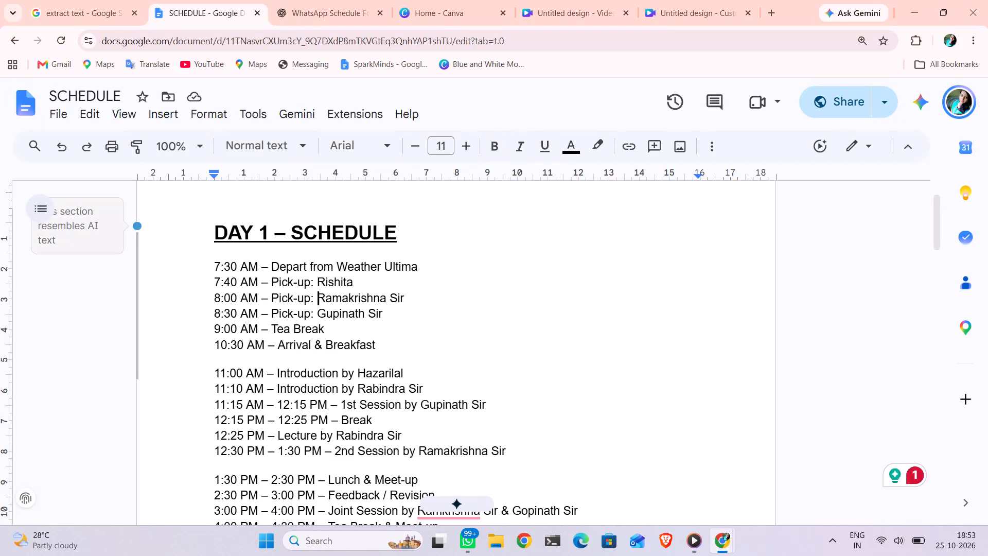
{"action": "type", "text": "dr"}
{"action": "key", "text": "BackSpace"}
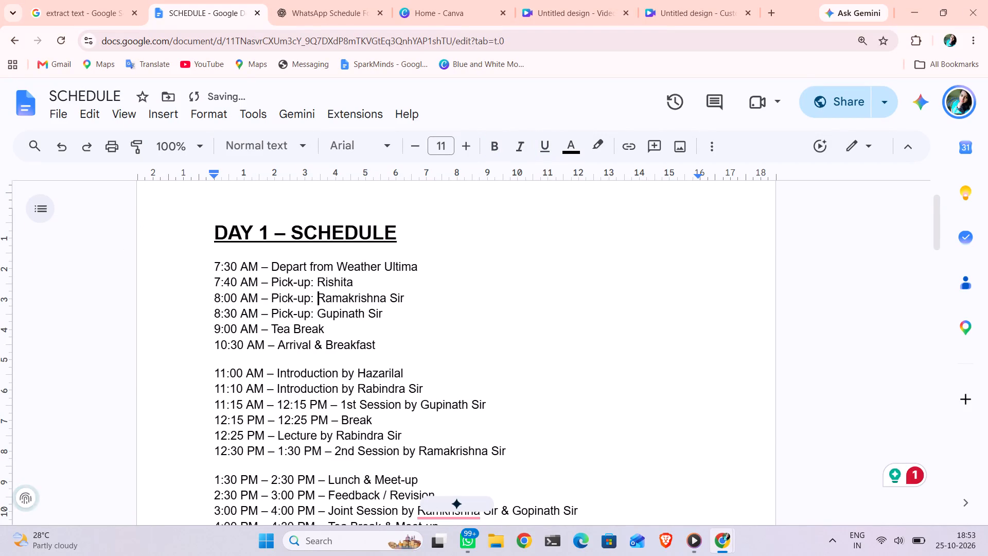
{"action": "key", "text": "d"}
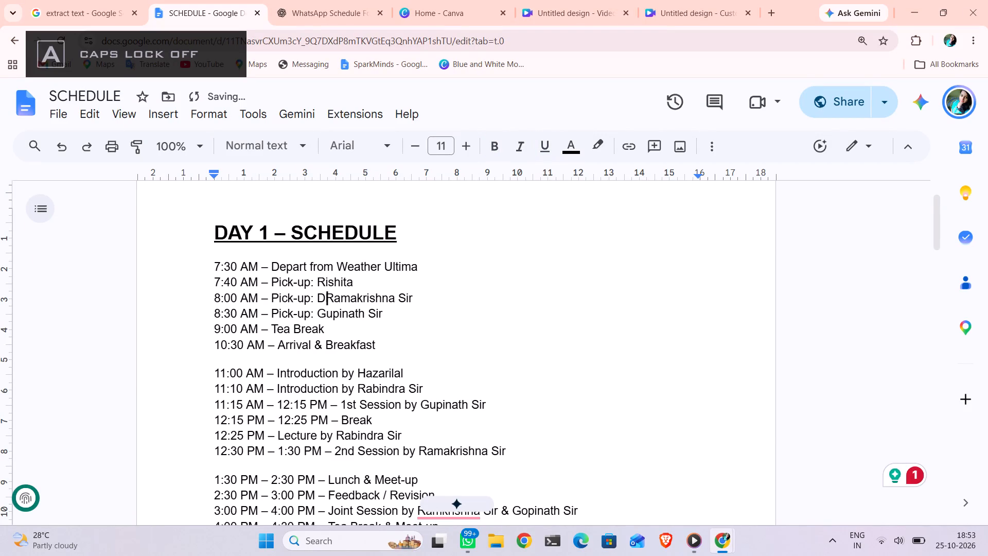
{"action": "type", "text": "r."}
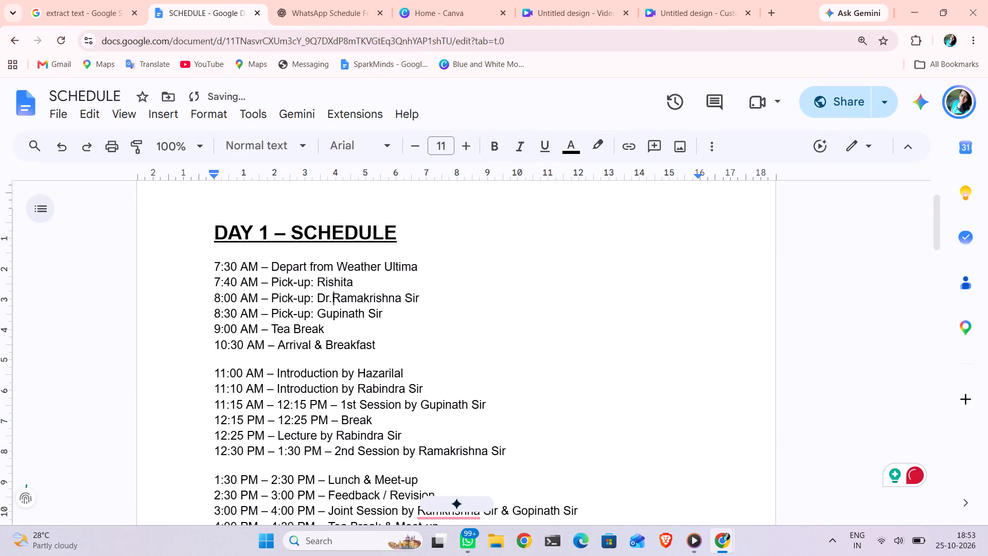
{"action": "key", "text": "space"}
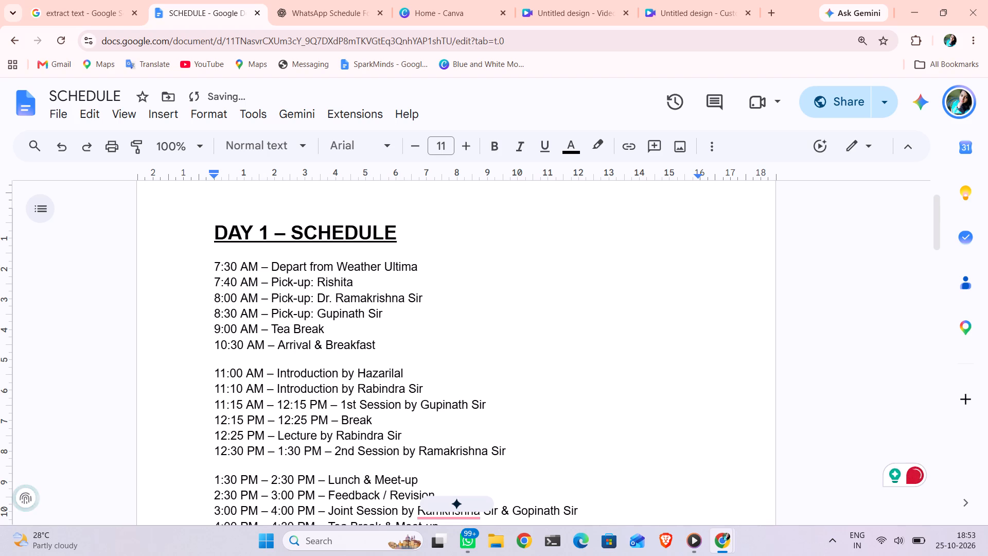
Replace "Sir" with the surname Datta in the 8:00 AM pick-up line, separated by a single space.
{"action": "left_click", "coordinate": [430, 300]}
{"action": "key", "text": "BackSpace"}
{"action": "key", "text": "BackSpace"}
{"action": "key", "text": "BackSpace"}
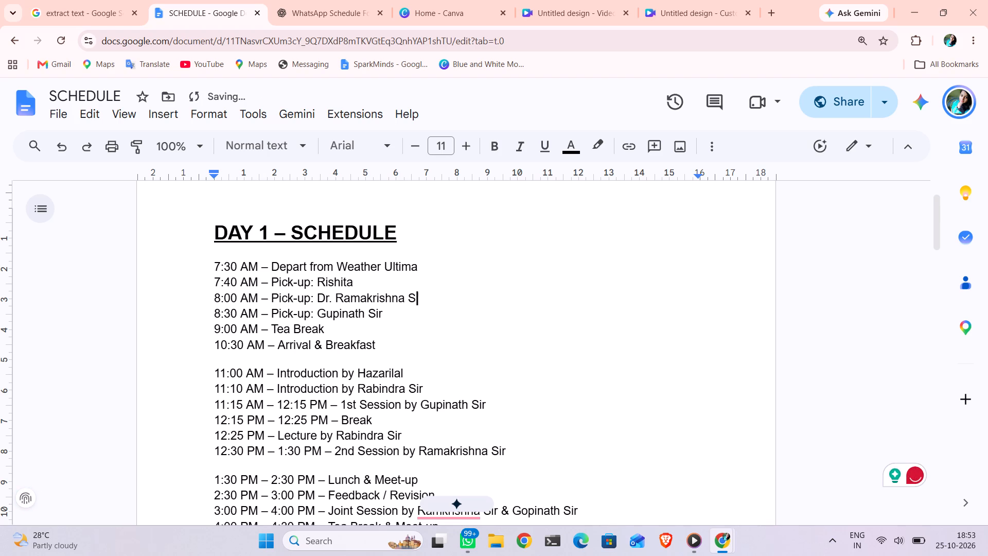
{"action": "key", "text": "Tab"}
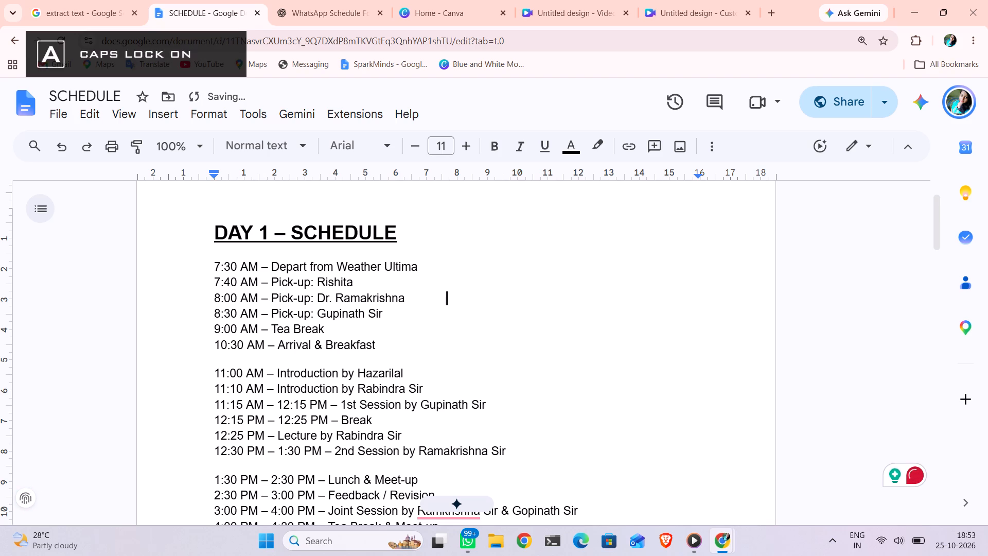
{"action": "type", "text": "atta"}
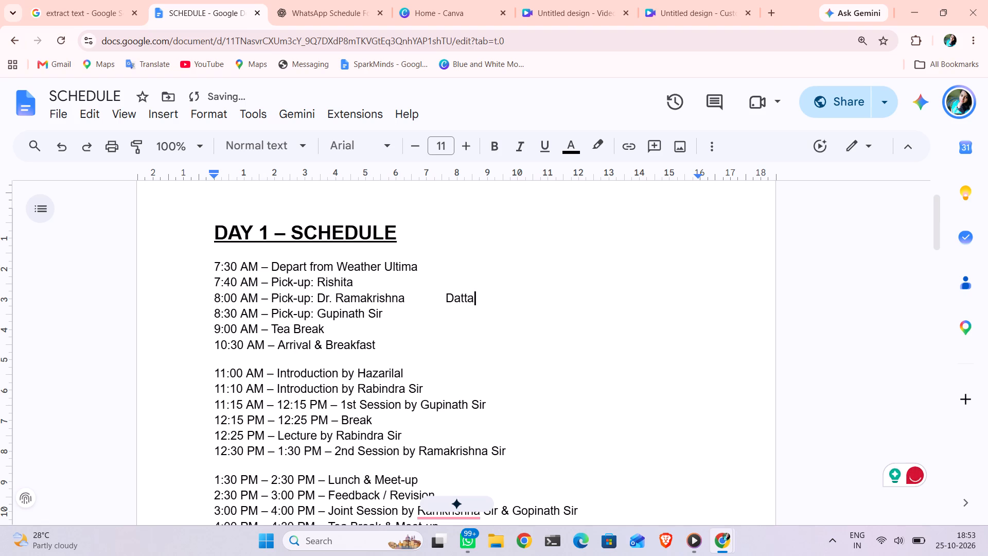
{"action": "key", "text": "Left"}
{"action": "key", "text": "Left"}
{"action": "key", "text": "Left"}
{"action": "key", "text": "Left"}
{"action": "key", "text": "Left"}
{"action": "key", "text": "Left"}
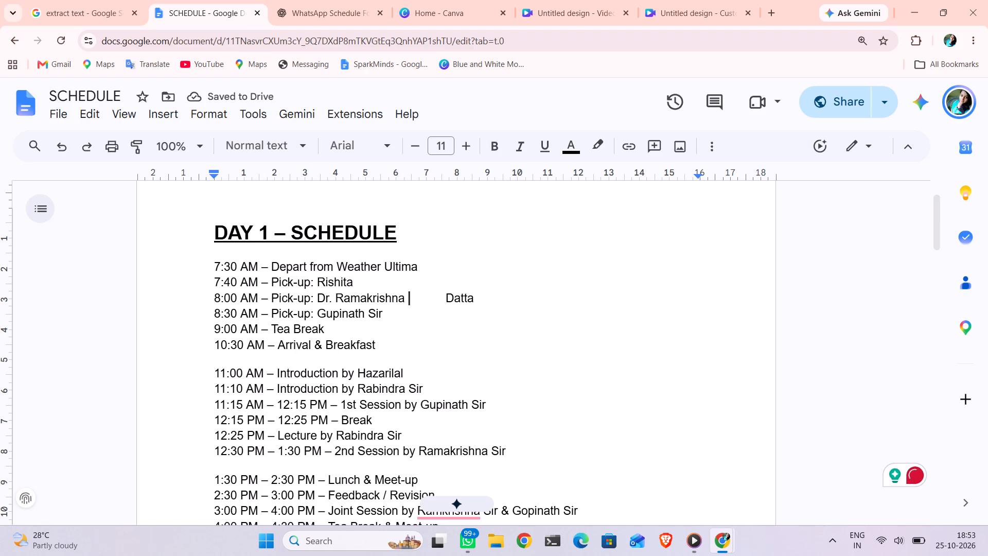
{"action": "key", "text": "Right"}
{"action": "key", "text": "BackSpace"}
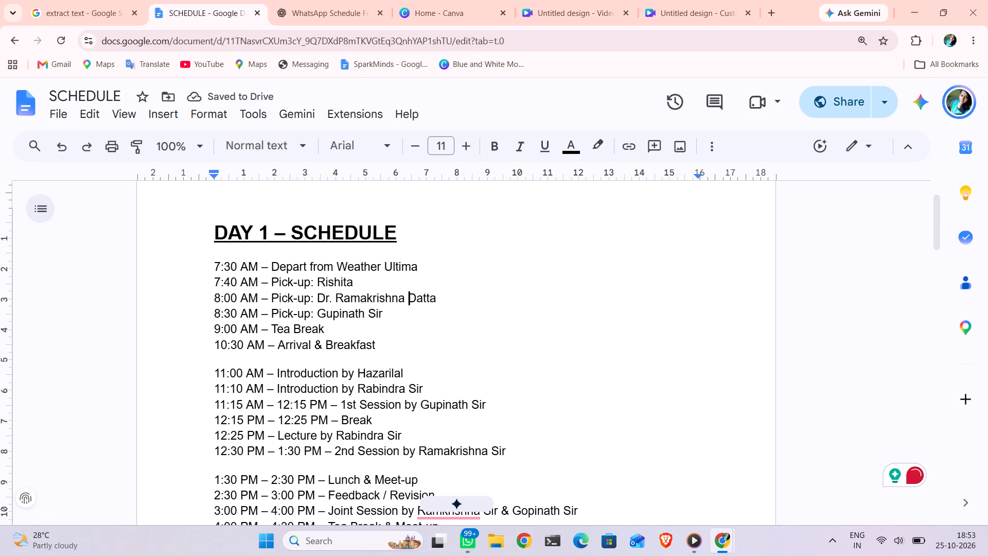
Copy the titled full name from the 8:00 AM pick-up over the speaker's name in the 12:30 PM 2nd Session line, without an extra line break.
{"action": "left_click_drag", "start_coordinate": [320, 299], "coordinate": [443, 294]}
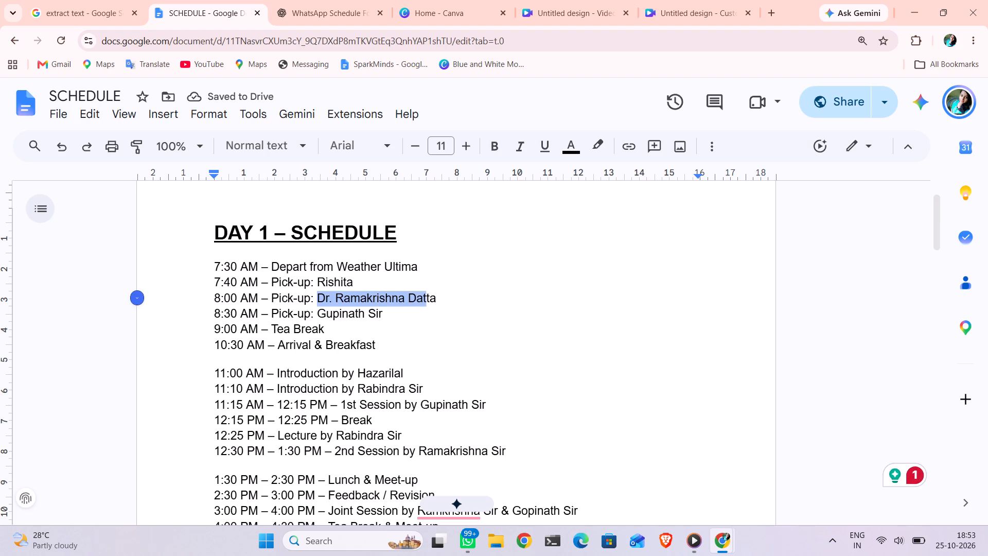
{"action": "left_click_drag", "start_coordinate": [443, 294], "coordinate": [449, 295]}
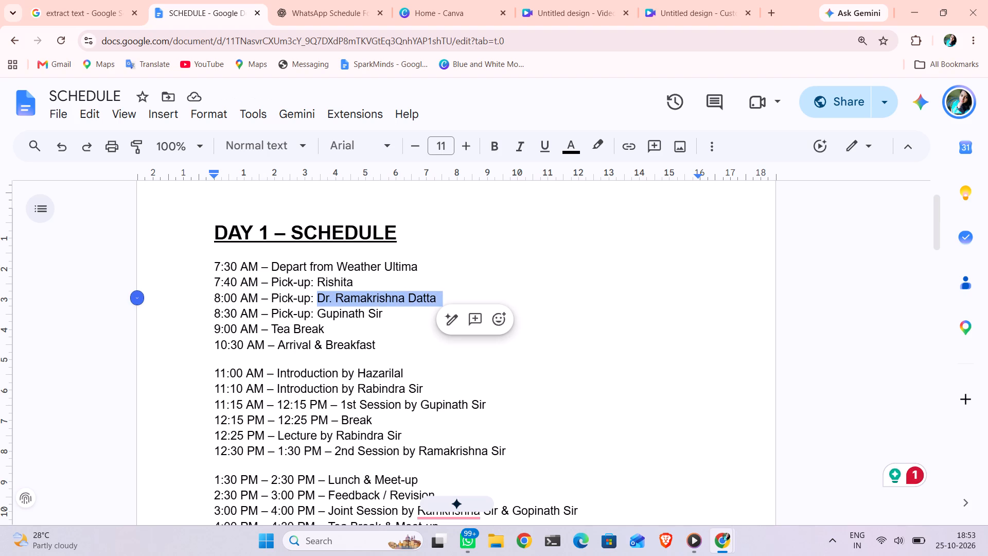
{"action": "key", "text": "ctrl+c"}
{"action": "key", "text": "ctrl+c"}
{"action": "scroll", "coordinate": [398, 370], "scroll_direction": "down", "scroll_amount": 1}
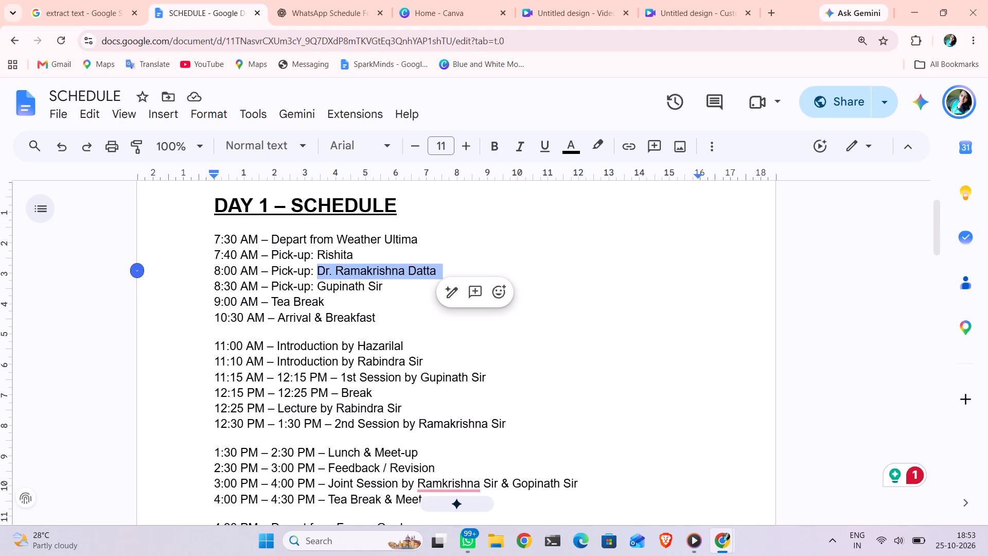
{"action": "scroll", "coordinate": [398, 370], "scroll_direction": "down", "scroll_amount": 1}
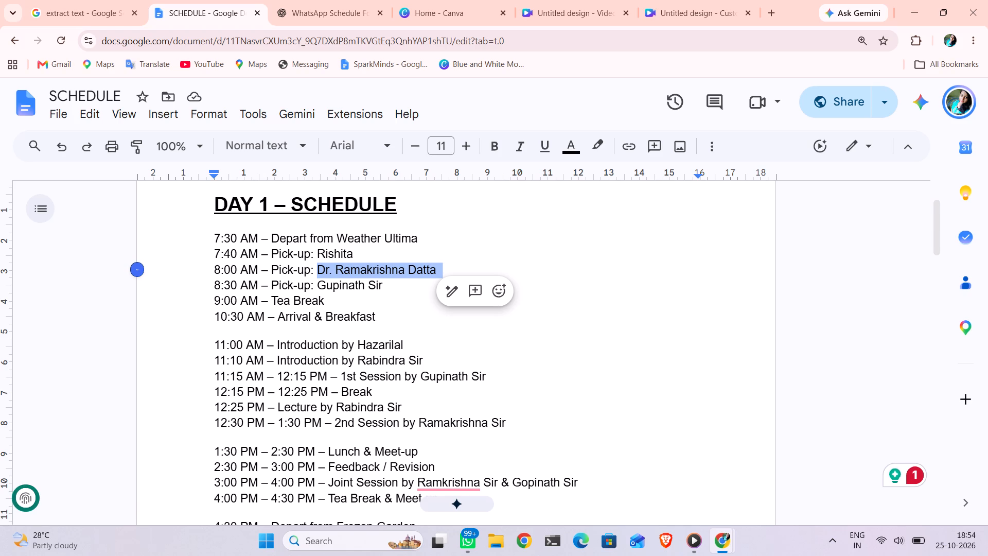
{"action": "left_click_drag", "start_coordinate": [419, 418], "coordinate": [511, 420]}
{"action": "key", "text": "ctrl+v"}
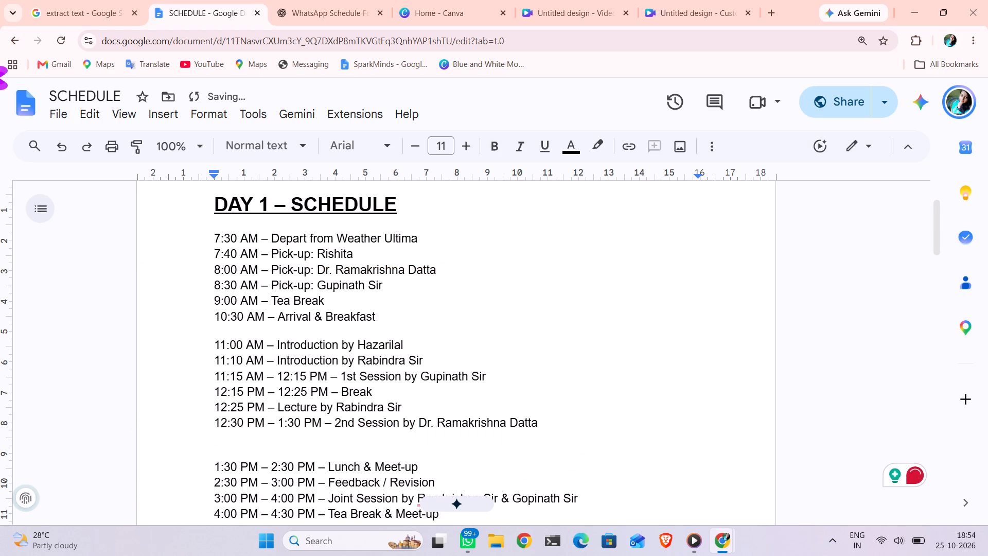
{"action": "key", "text": "BackSpace"}
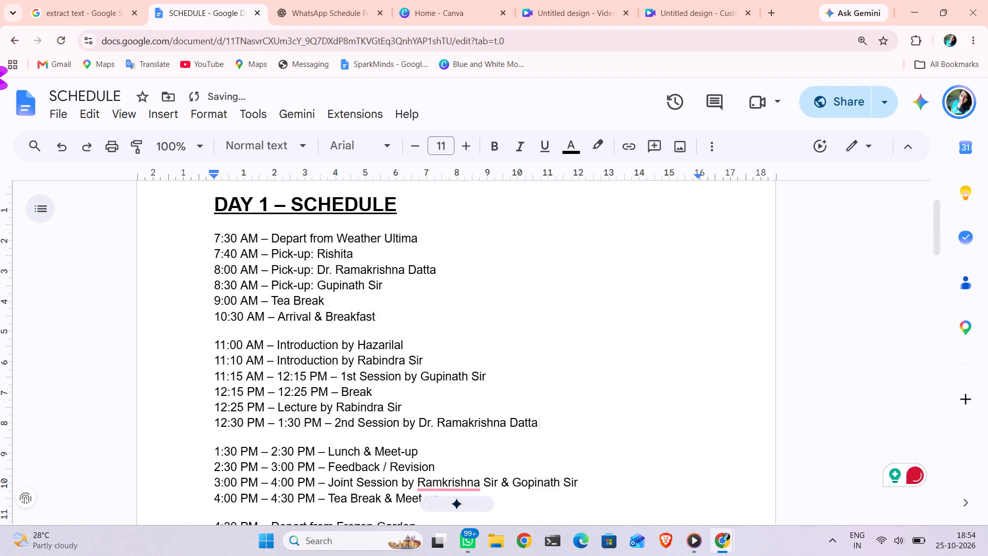
Replace "Sir" with the surname Goenka in the 12:25 PM lecture line.
{"action": "left_click", "coordinate": [402, 408]}
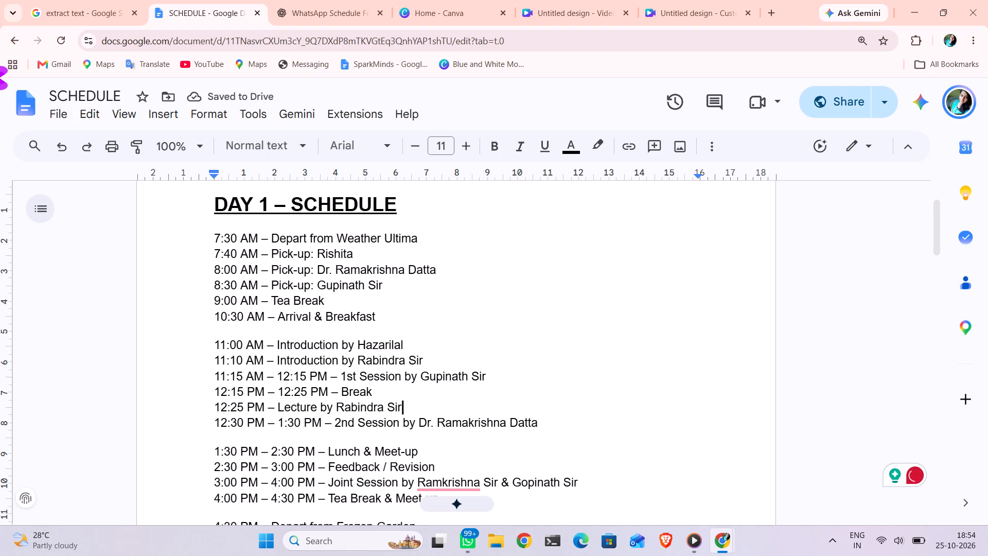
{"action": "key", "text": "BackSpace"}
{"action": "key", "text": "BackSpace"}
{"action": "key", "text": "BackSpace"}
{"action": "key", "text": "BackSpace"}
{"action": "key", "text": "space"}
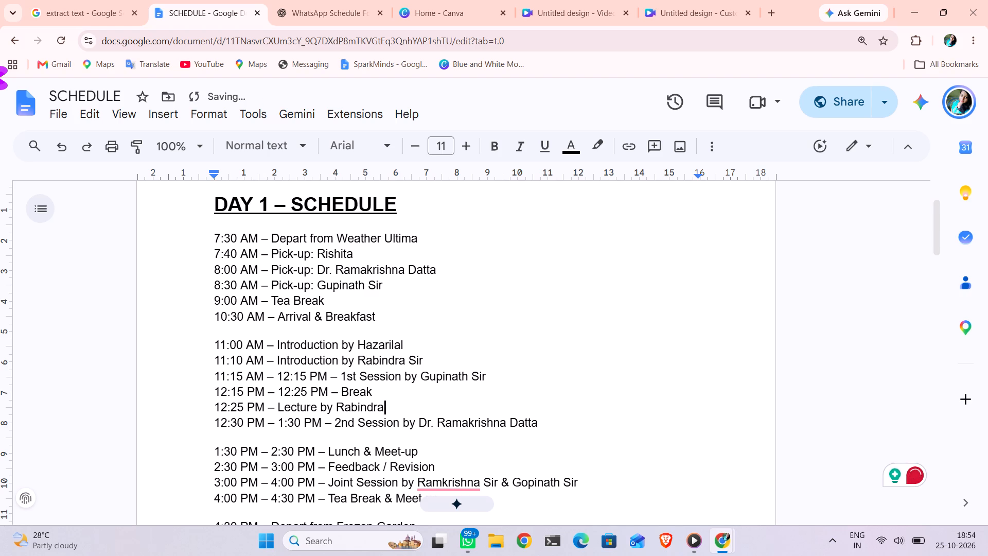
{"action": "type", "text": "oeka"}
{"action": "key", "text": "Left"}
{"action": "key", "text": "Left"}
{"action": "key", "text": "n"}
Insert "Resource Person" before "Dr." in the 12:30 PM 2nd Session line, spaced from the word "by".
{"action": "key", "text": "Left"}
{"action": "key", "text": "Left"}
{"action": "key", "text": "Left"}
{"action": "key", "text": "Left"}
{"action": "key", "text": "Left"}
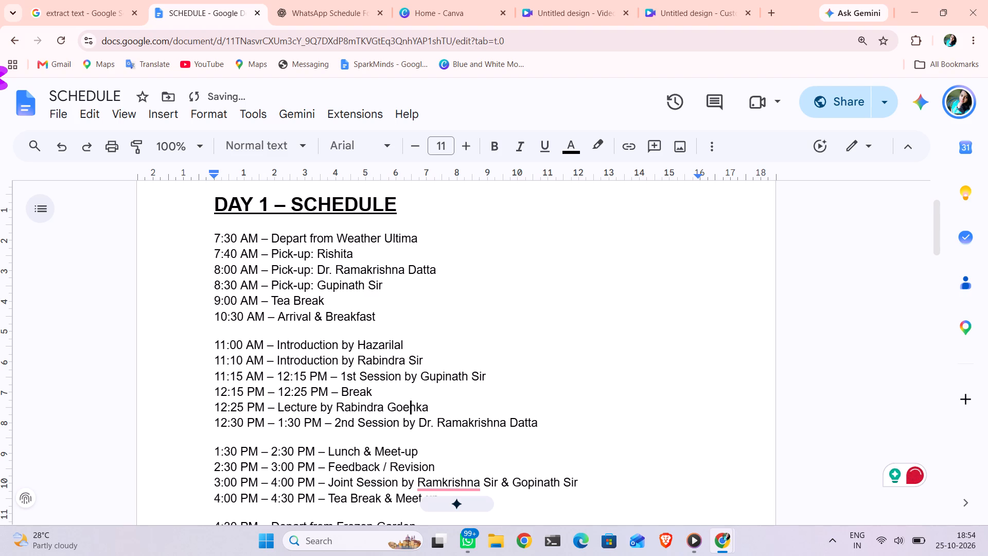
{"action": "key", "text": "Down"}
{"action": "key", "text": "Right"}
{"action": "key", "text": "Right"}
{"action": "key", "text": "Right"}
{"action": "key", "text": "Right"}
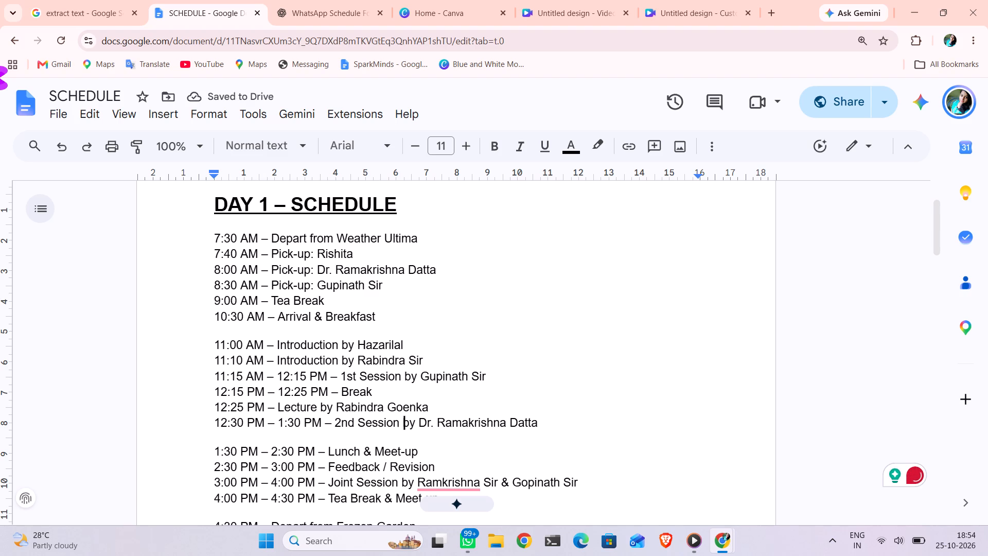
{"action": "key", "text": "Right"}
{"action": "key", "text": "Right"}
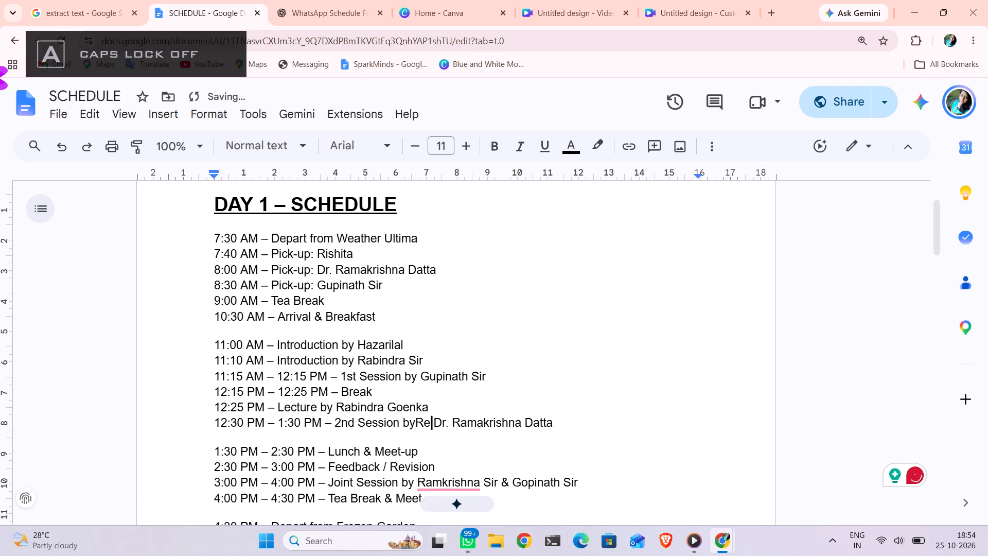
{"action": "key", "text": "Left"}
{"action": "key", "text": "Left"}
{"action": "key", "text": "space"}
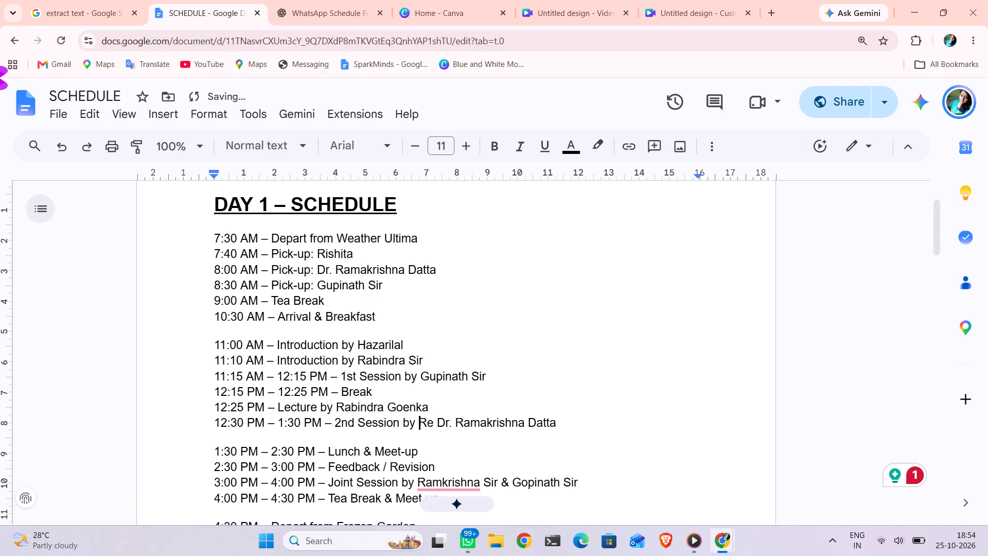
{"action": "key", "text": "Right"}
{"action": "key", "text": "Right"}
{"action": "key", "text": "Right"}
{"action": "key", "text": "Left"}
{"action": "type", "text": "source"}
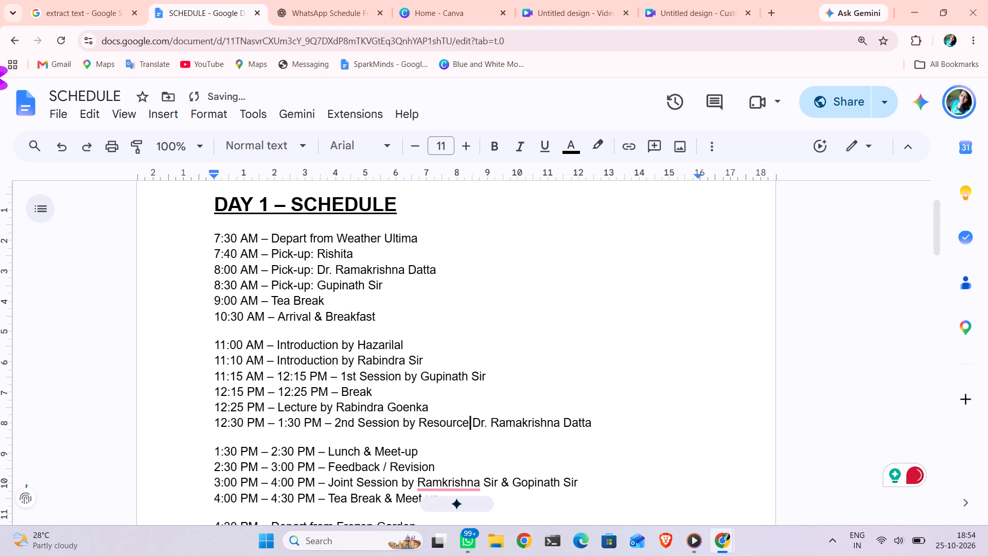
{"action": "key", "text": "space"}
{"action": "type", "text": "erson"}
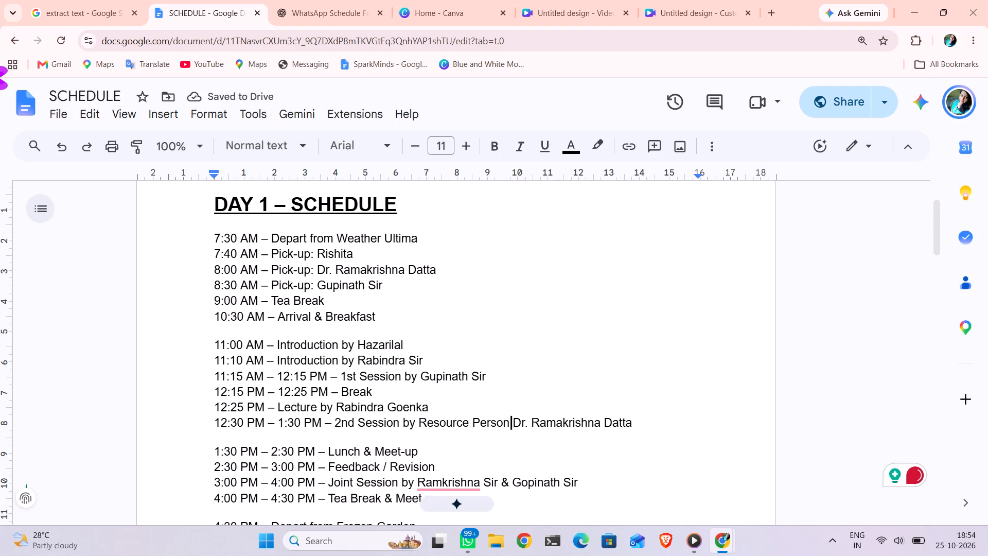
Copy the words "Resource Person" from the 12:30 PM 2nd Session line.
{"action": "left_click_drag", "start_coordinate": [416, 423], "coordinate": [515, 426]}
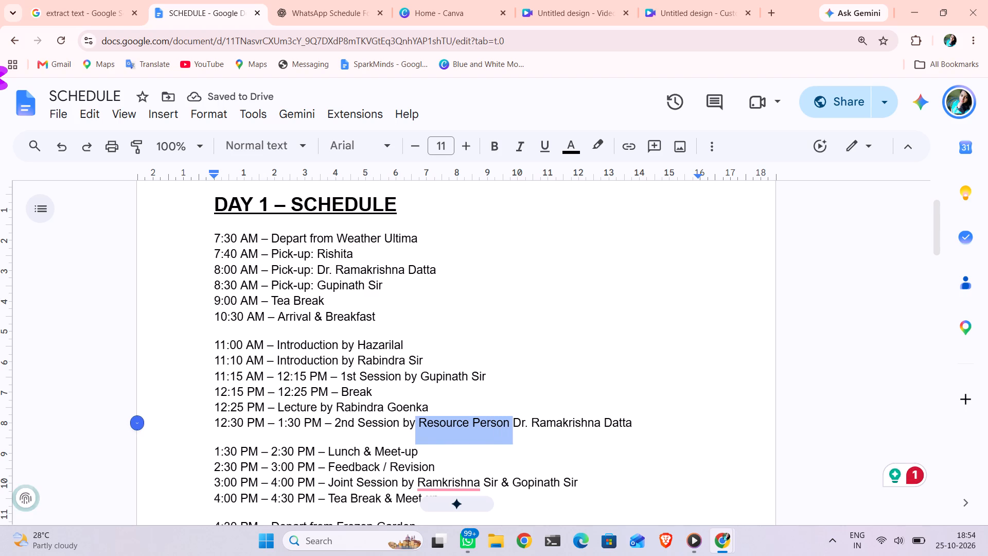
{"action": "left_click_drag", "start_coordinate": [515, 426], "coordinate": [514, 426]}
{"action": "key", "text": "ctrl+c"}
{"action": "key", "text": "ctrl+c"}
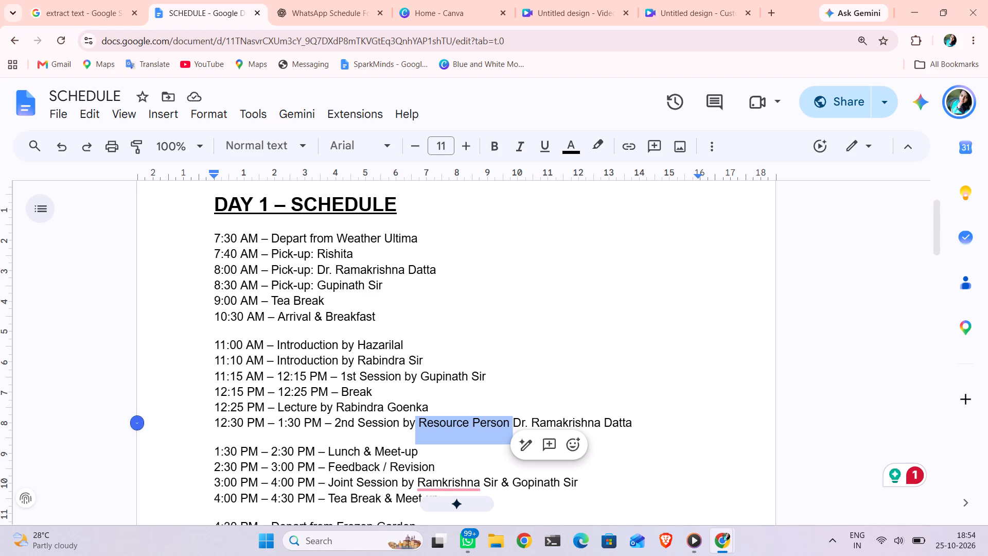
Insert "Resource Person" before the speaker's name in Day 1's 11:15 AM 1st Session line.
{"action": "scroll", "coordinate": [347, 418], "scroll_direction": "down", "scroll_amount": 1}
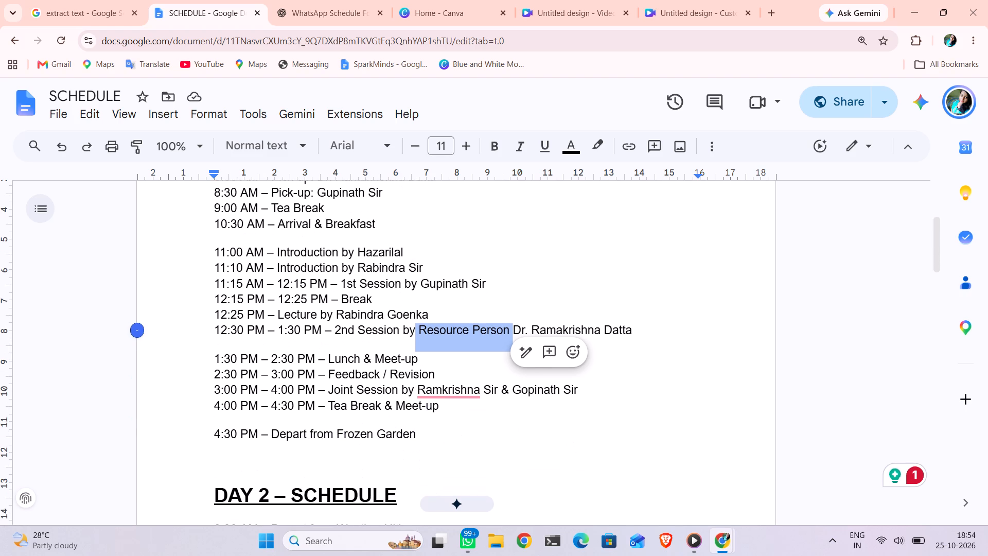
{"action": "scroll", "coordinate": [347, 418], "scroll_direction": "down", "scroll_amount": 1}
{"action": "left_click", "coordinate": [419, 284]}
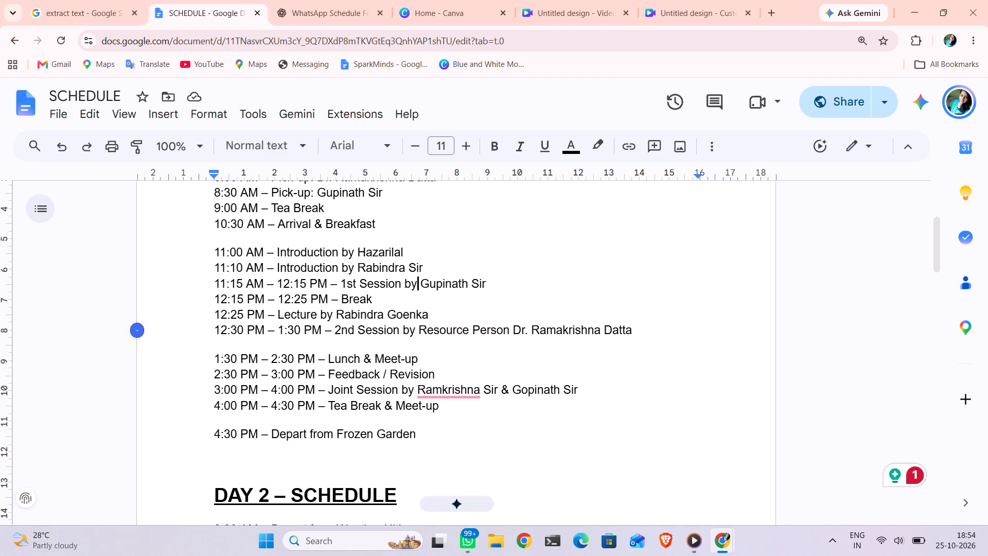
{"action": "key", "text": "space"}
{"action": "key", "text": "ctrl+v"}
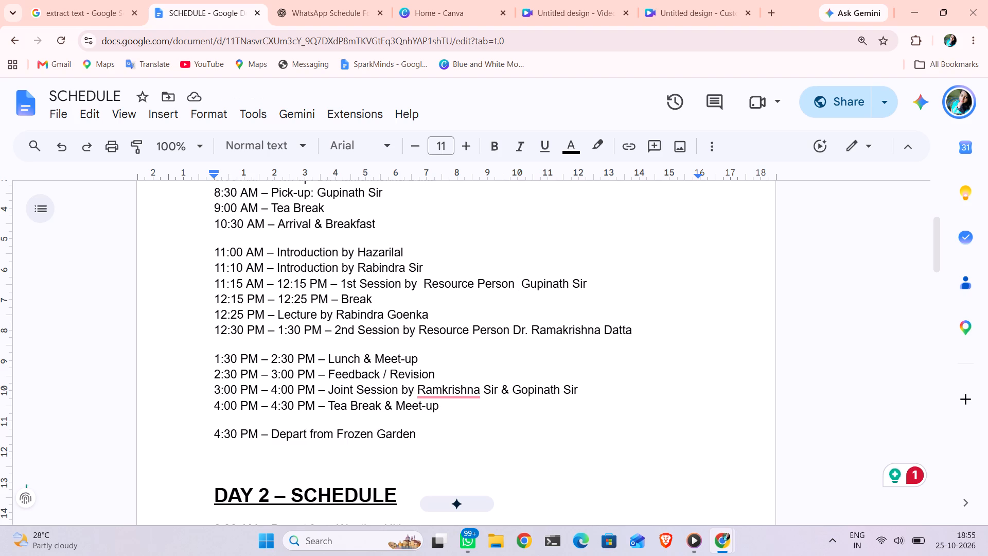
{"action": "key", "text": "Right"}
{"action": "key", "text": "Left"}
{"action": "key", "text": "BackSpace"}
Replace "Sir" with the surname "Bhandari" in Day 1's 11:15 AM 1st Session line.
{"action": "key", "text": "Right"}
{"action": "key", "text": "Right"}
{"action": "key", "text": "Right"}
{"action": "key", "text": "Right"}
{"action": "key", "text": "Right"}
{"action": "key", "text": "Right"}
{"action": "key", "text": "Right"}
{"action": "key", "text": "Right"}
{"action": "key", "text": "Right"}
{"action": "key", "text": "Right"}
{"action": "key", "text": "Right"}
{"action": "key", "text": "Right"}
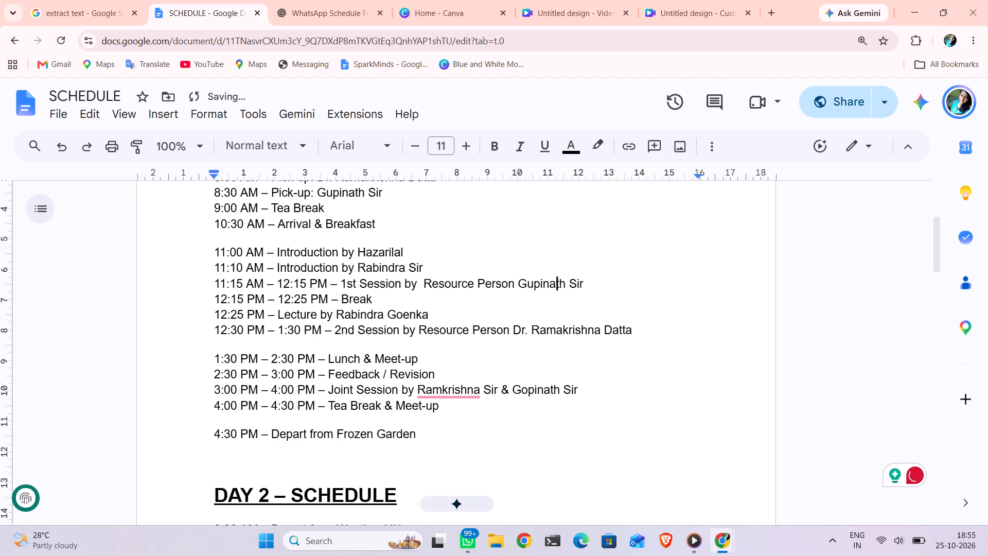
{"action": "key", "text": "Right"}
{"action": "key", "text": "BackSpace"}
{"action": "key", "text": "BackSpace"}
{"action": "key", "text": "BackSpace"}
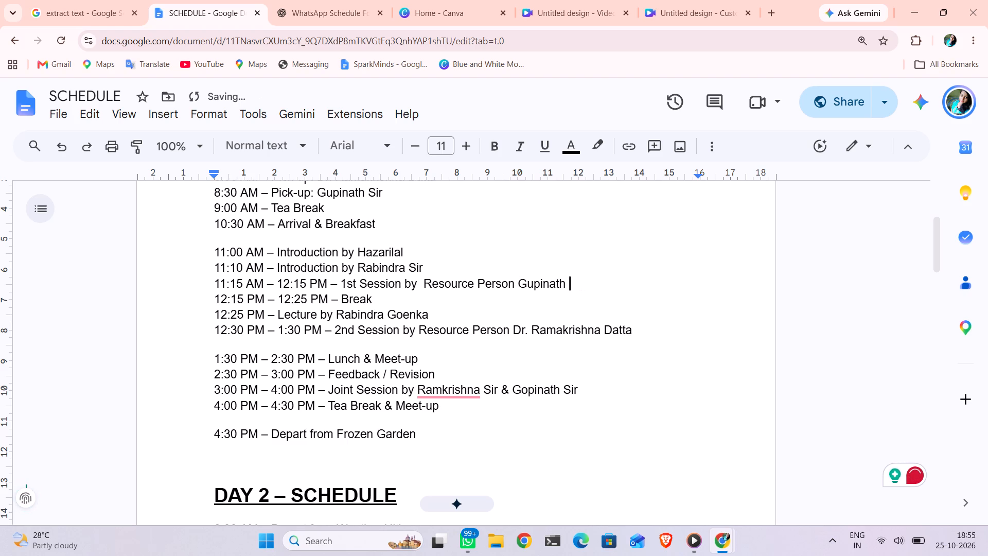
{"action": "key", "text": "BackSpace"}
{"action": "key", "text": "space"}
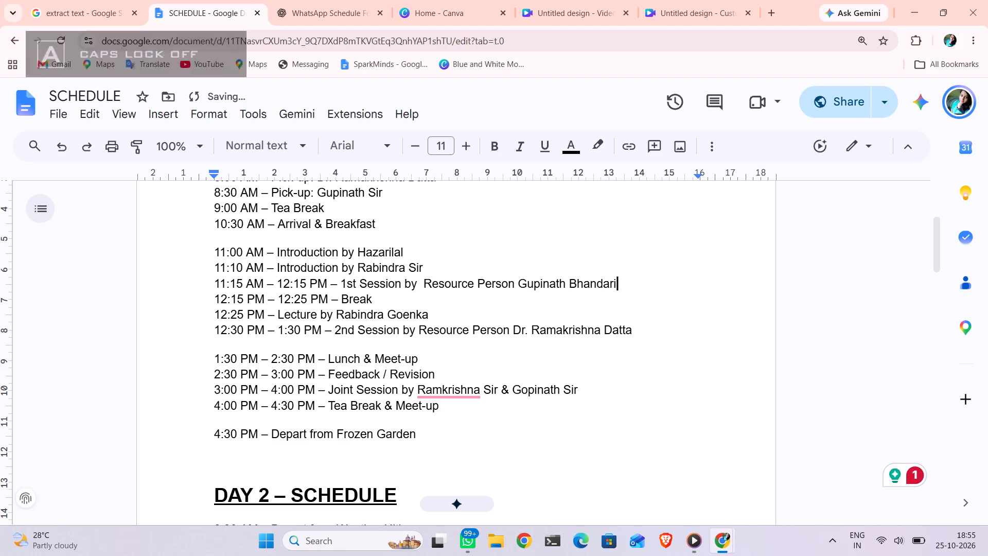
Replace "Sir" with the surname "Goenka" in Day 1's 11:10 AM introduction line.
{"action": "scroll", "coordinate": [581, 357], "scroll_direction": "up", "scroll_amount": 1}
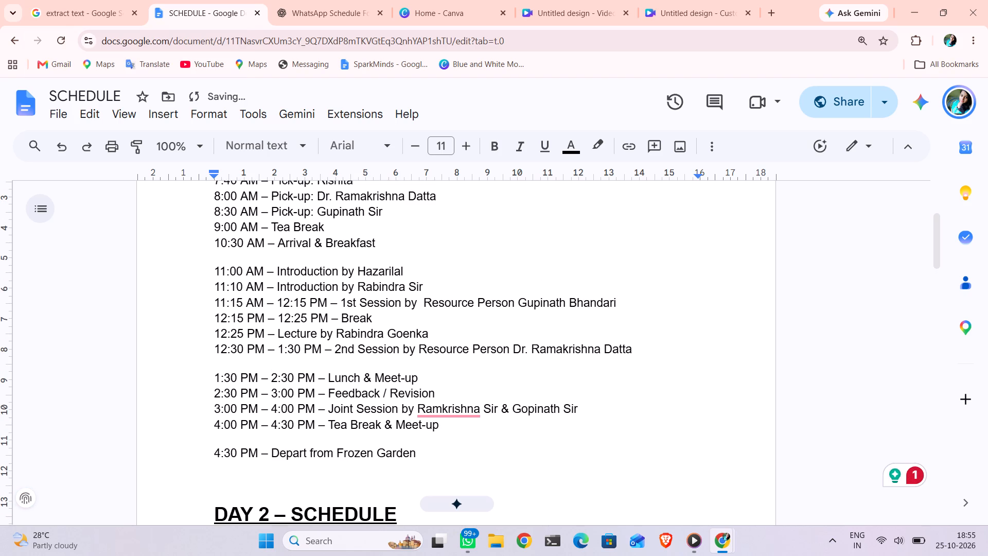
{"action": "left_click", "coordinate": [431, 296]}
{"action": "key", "text": "BackSpace"}
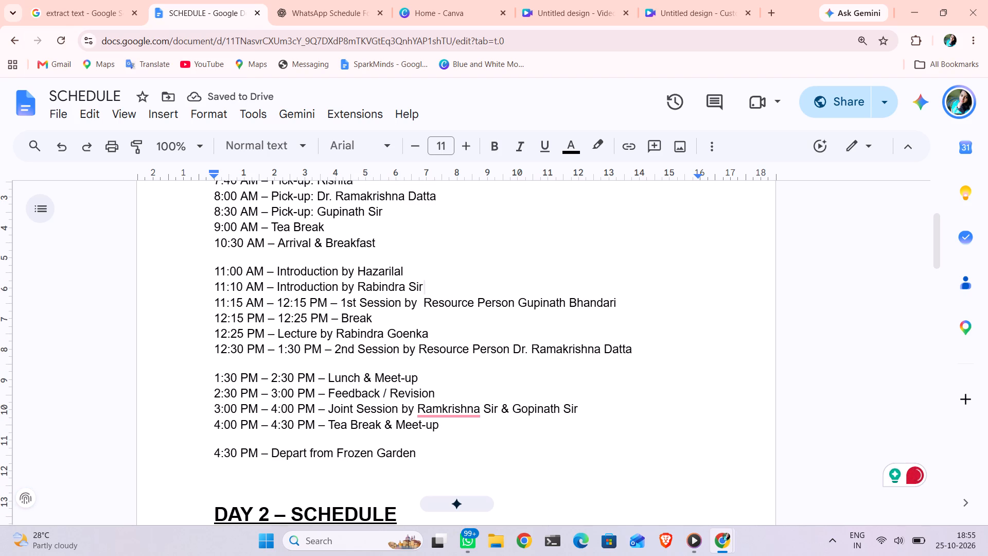
{"action": "key", "text": "BackSpace"}
{"action": "key", "text": "BackSpace"}
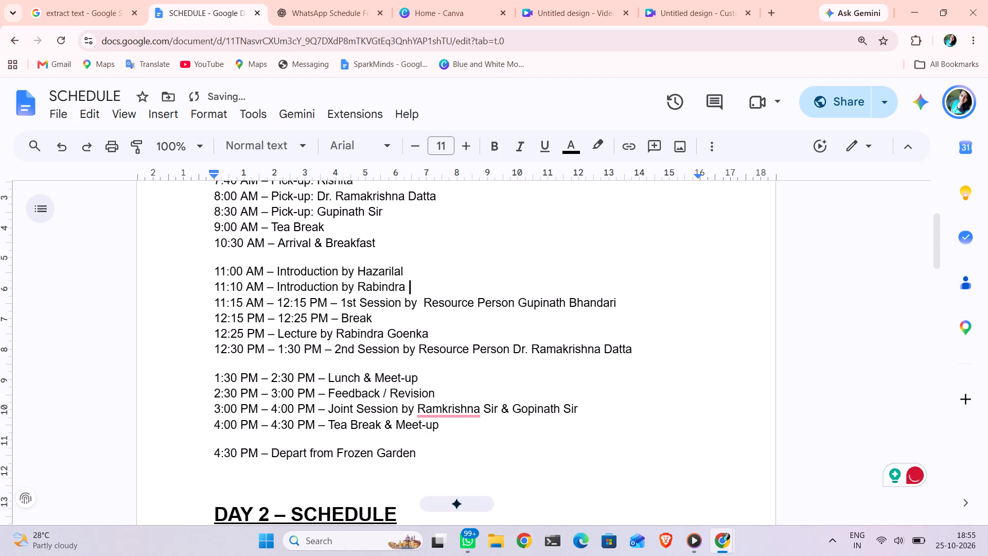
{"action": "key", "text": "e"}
{"action": "key", "text": "BackSpace"}
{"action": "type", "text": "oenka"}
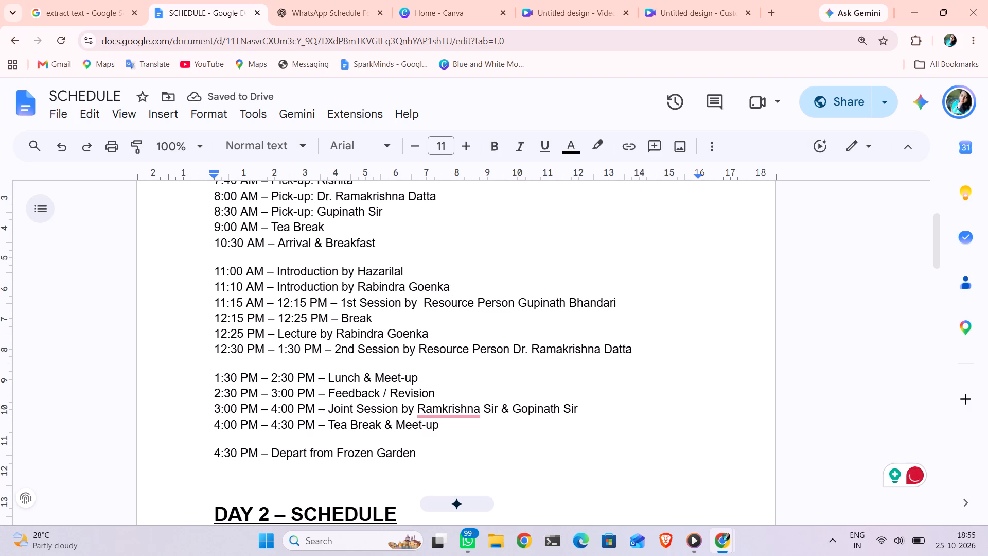
Replace "Sir" with the surname "Bhandari" in Day 1's 8:30 AM pick-up line.
{"action": "scroll", "coordinate": [431, 296], "scroll_direction": "up", "scroll_amount": 1}
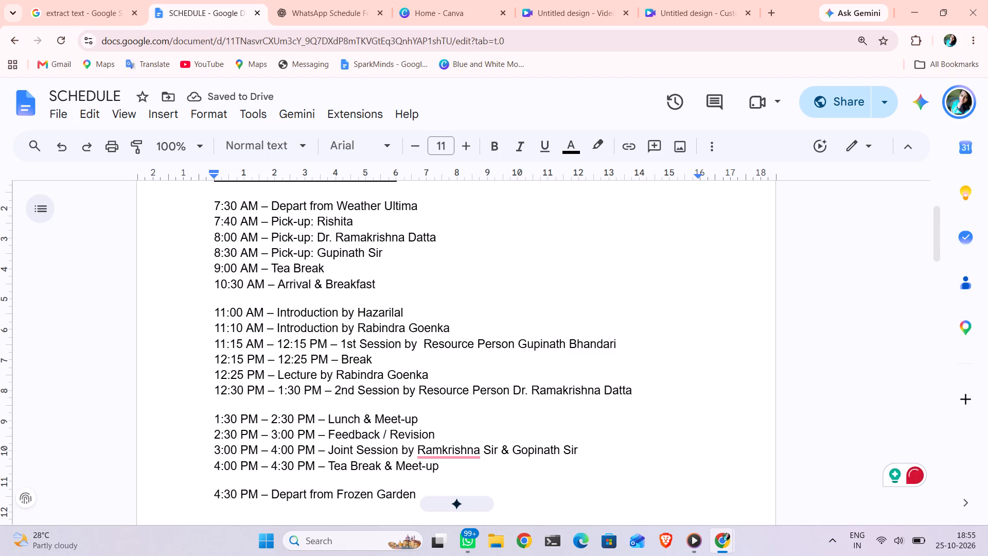
{"action": "left_click", "coordinate": [394, 253]}
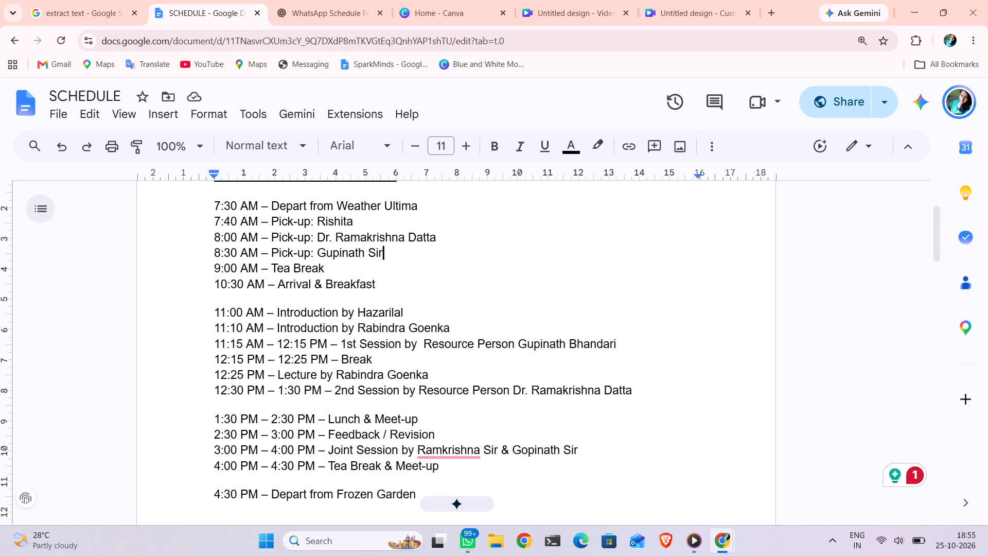
{"action": "key", "text": "BackSpace"}
{"action": "key", "text": "BackSpace"}
{"action": "key", "text": "BackSpace"}
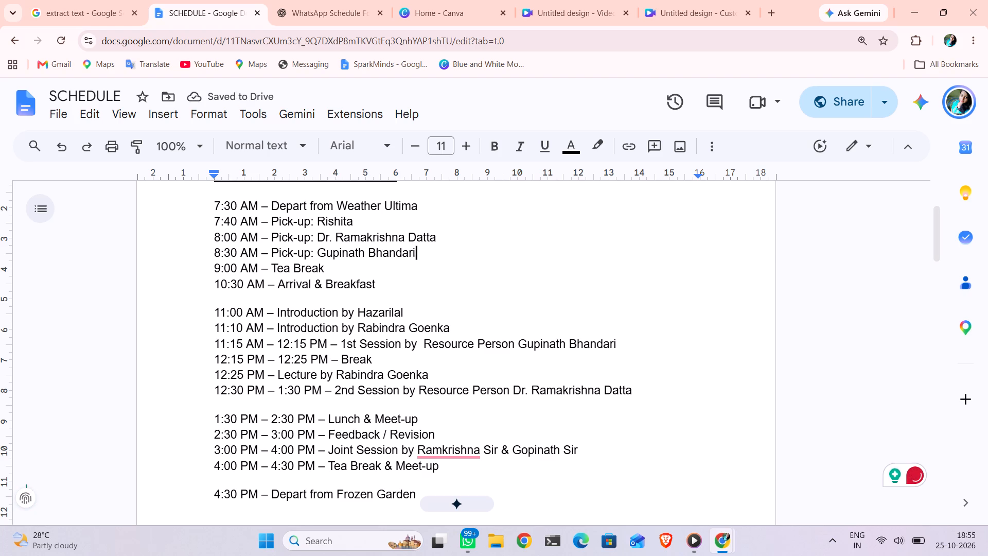
Insert the title "Dr." before the speaker's name in Day 1's 11:15 AM 1st Session line.
{"action": "left_click", "coordinate": [521, 342]}
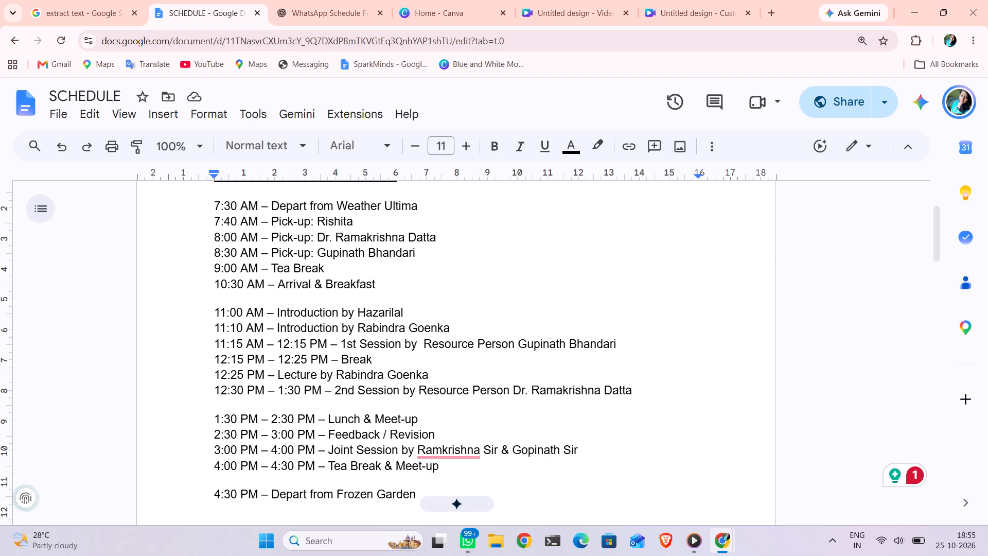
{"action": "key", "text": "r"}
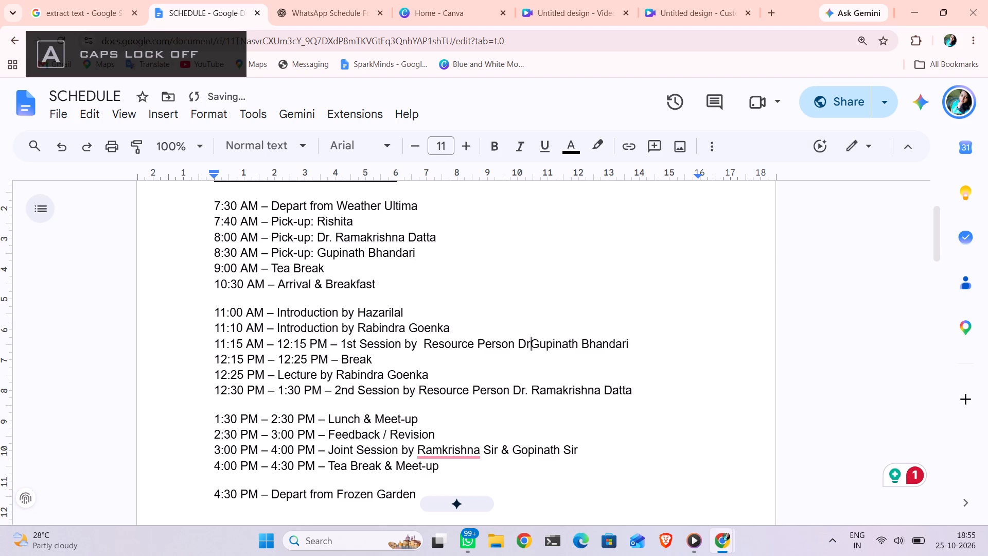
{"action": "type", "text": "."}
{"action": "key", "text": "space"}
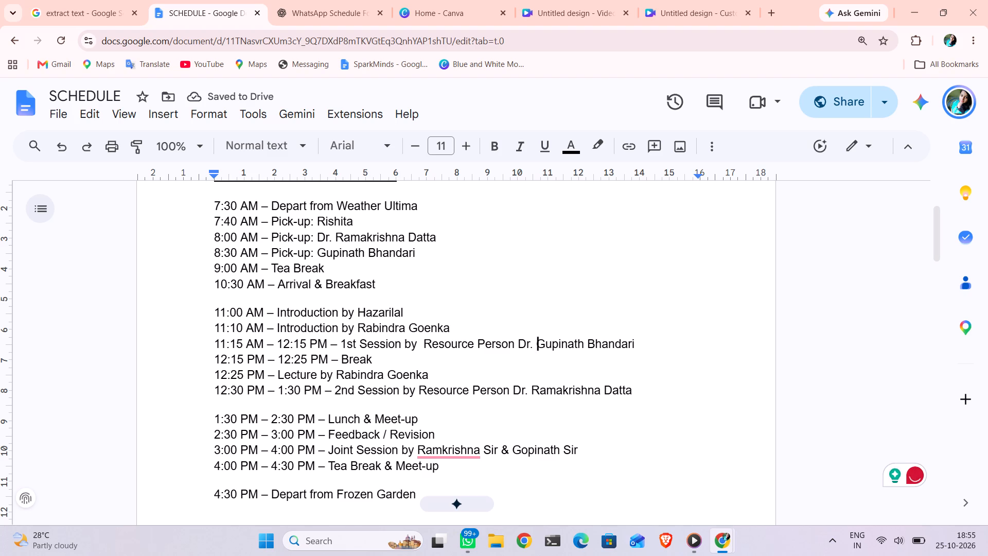
Add the surname "Seal" after the first name in Day 1's 7:40 AM pick-up line.
{"action": "left_click", "coordinate": [356, 222]}
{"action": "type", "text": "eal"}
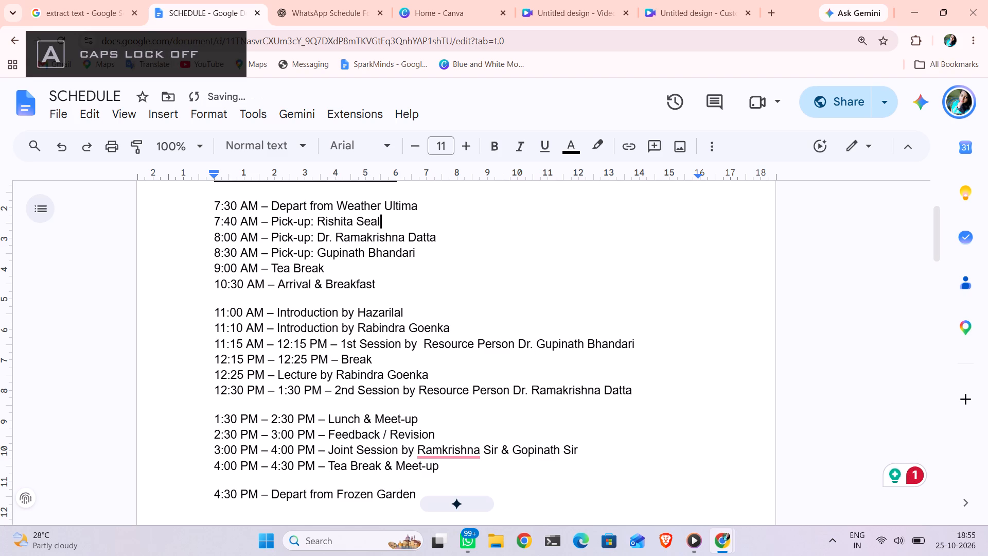
Insert the title "Dr." before the name in Day 1's 8:30 AM pick-up line.
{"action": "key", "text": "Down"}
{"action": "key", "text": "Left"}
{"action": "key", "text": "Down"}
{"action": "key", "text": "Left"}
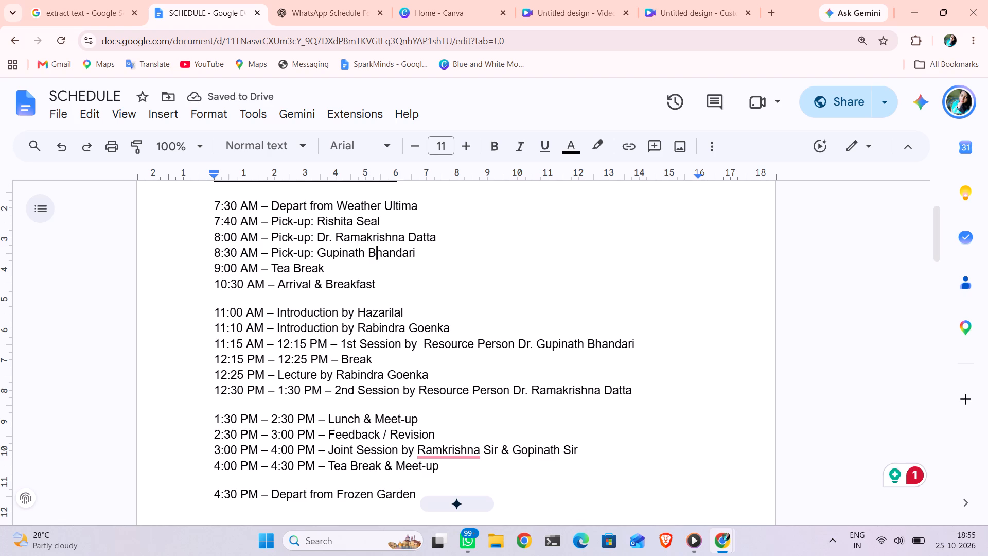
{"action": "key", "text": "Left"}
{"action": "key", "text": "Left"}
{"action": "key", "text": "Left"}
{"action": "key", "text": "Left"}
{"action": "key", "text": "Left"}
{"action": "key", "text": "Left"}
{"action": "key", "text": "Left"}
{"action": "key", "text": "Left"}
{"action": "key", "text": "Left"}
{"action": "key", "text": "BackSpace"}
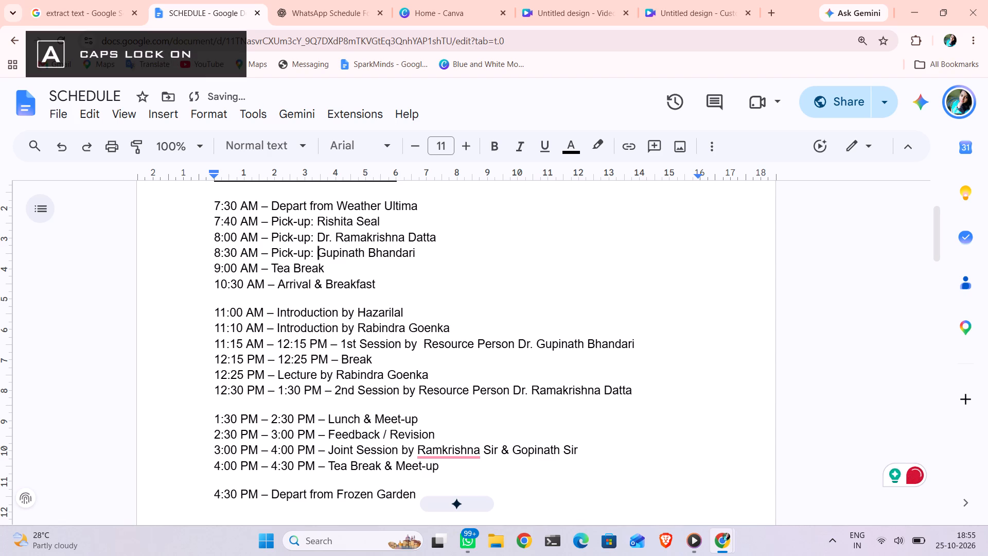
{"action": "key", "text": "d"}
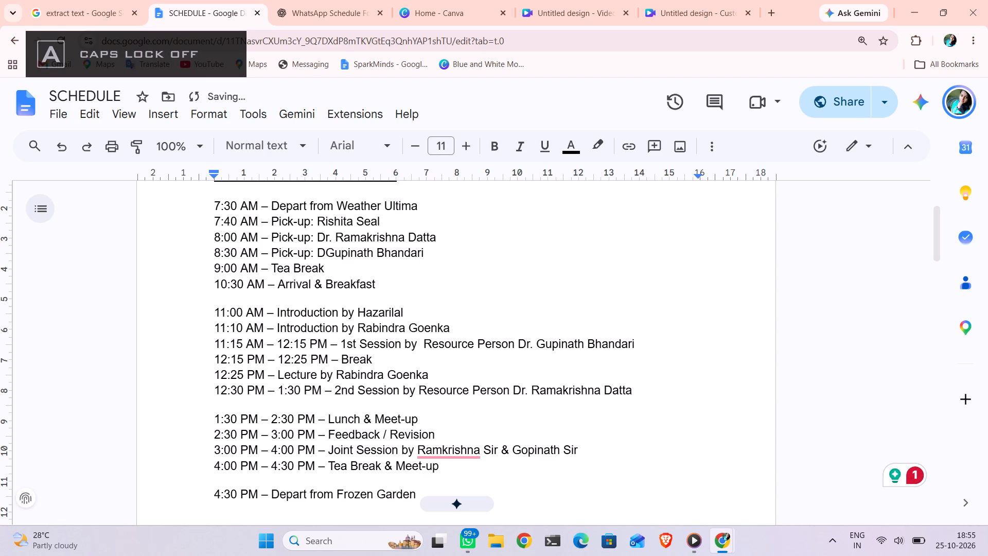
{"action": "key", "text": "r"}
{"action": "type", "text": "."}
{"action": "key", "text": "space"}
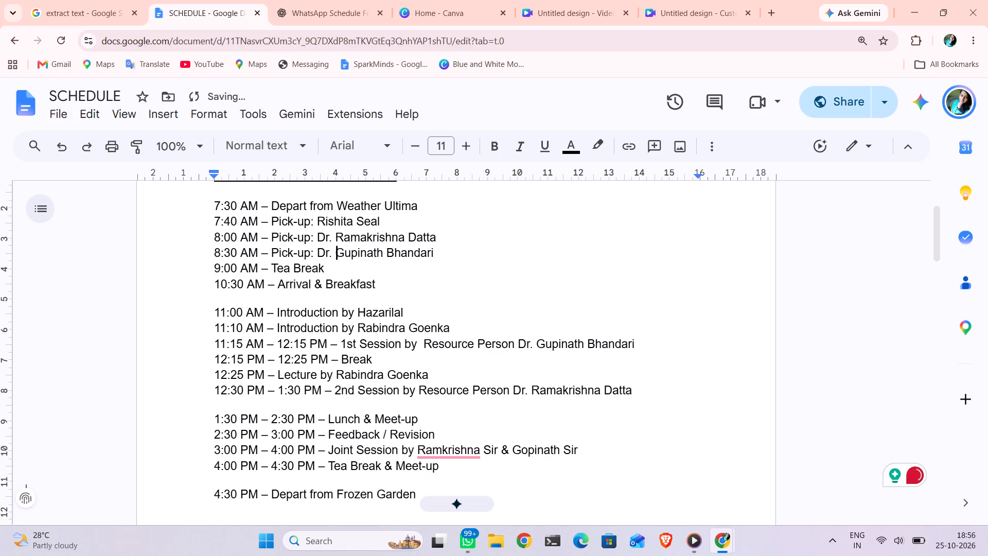
Replace both speakers in Day 1's 3:00 PM Joint Session line with the titled full name copied from the 12:30 PM 2nd Session line.
{"action": "scroll", "coordinate": [396, 377], "scroll_direction": "down", "scroll_amount": 1}
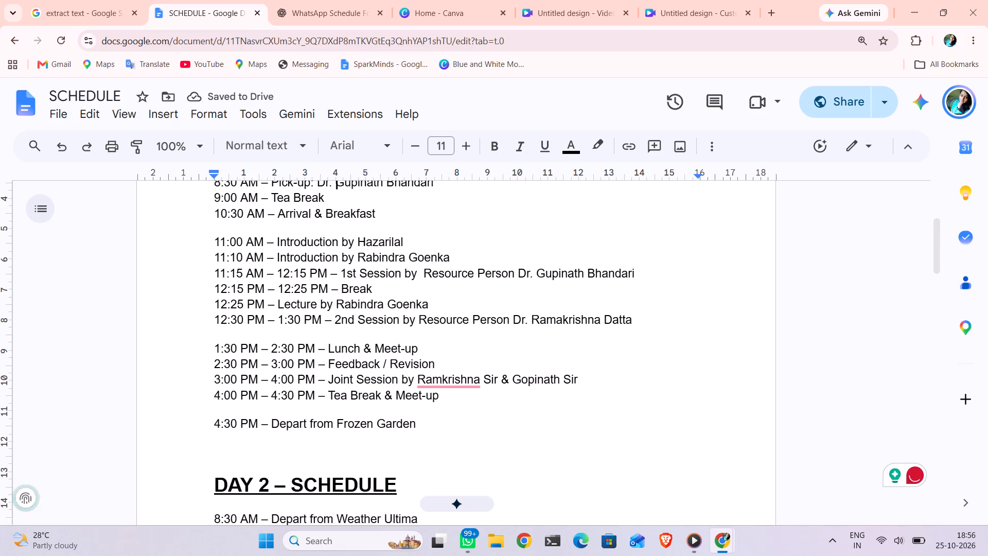
{"action": "scroll", "coordinate": [396, 377], "scroll_direction": "down", "scroll_amount": 2}
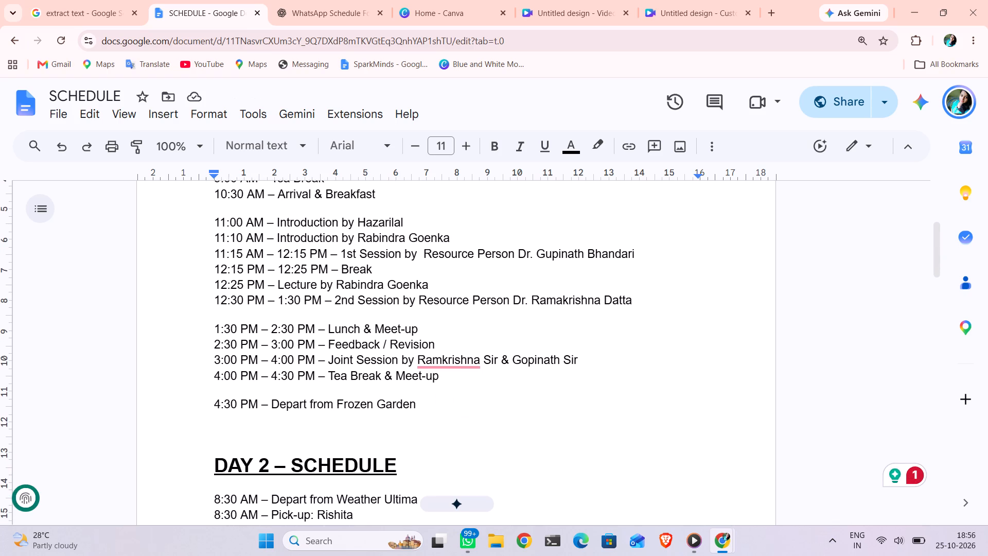
{"action": "scroll", "coordinate": [396, 377], "scroll_direction": "down", "scroll_amount": 1}
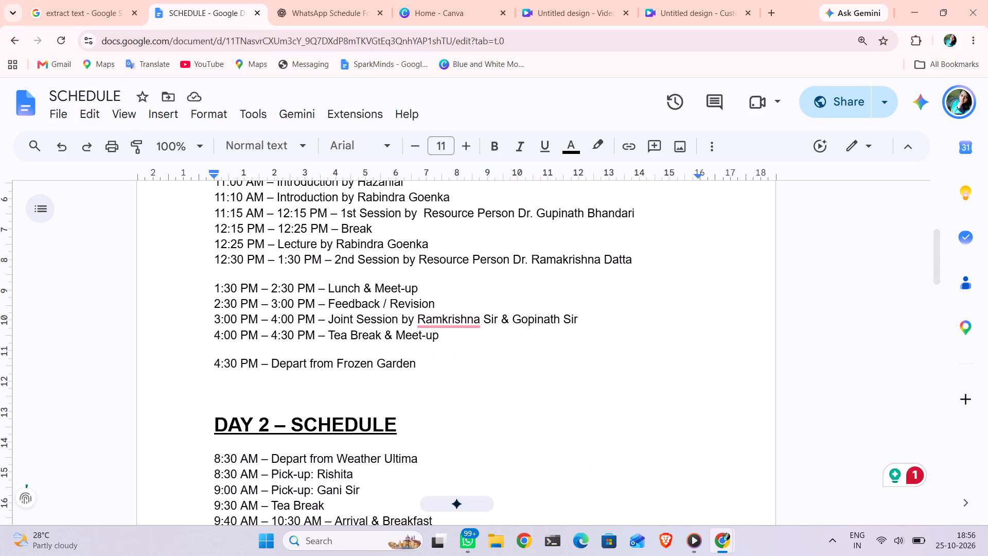
{"action": "left_click_drag", "start_coordinate": [591, 327], "coordinate": [421, 323]}
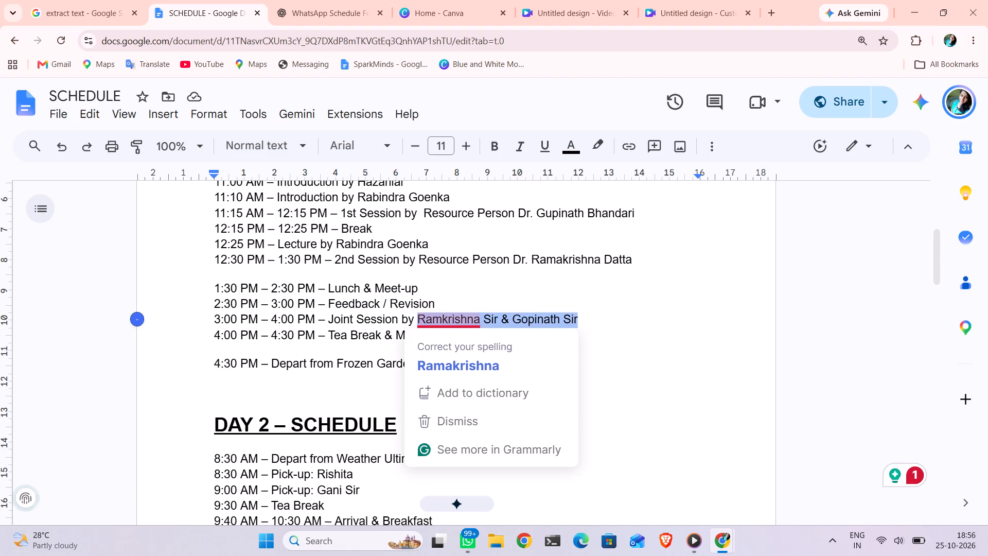
{"action": "key", "text": "BackSpace"}
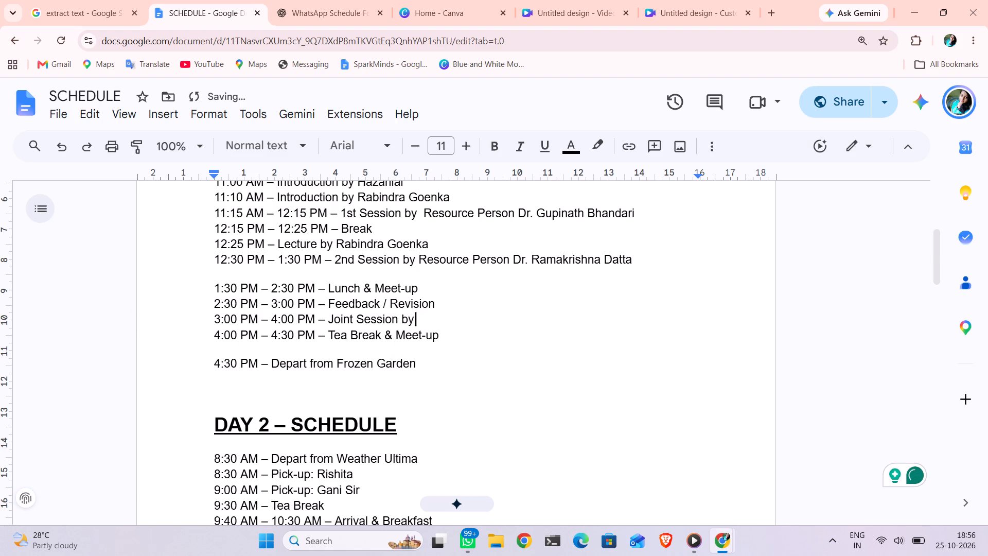
{"action": "left_click_drag", "start_coordinate": [513, 255], "coordinate": [660, 257]}
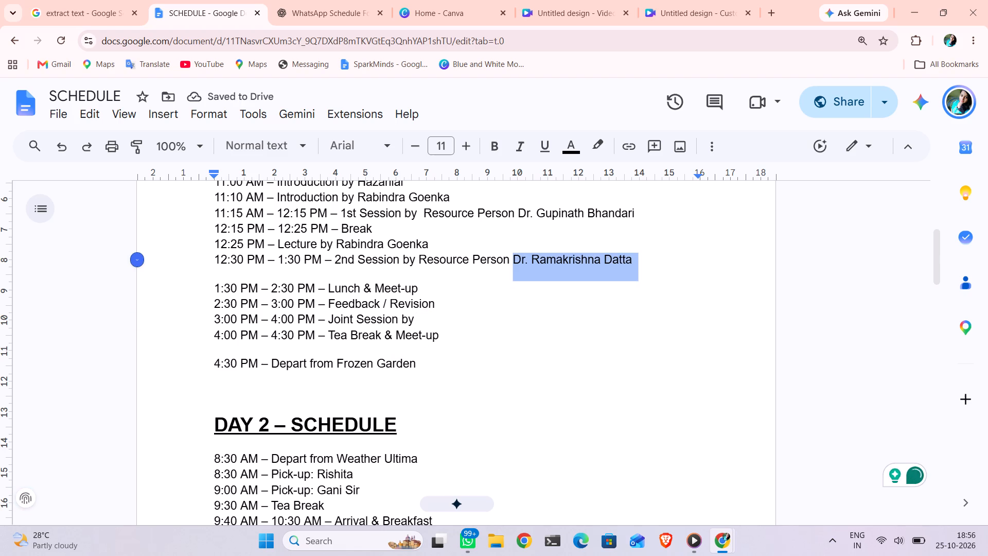
{"action": "key", "text": "ctrl+c"}
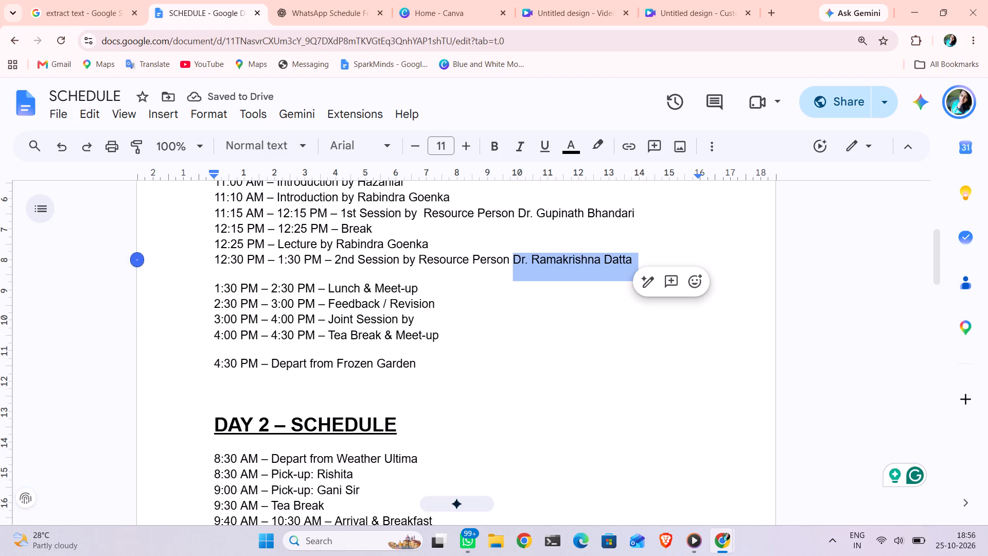
{"action": "left_click", "coordinate": [426, 318]}
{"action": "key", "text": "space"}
{"action": "key", "text": "ctrl+v"}
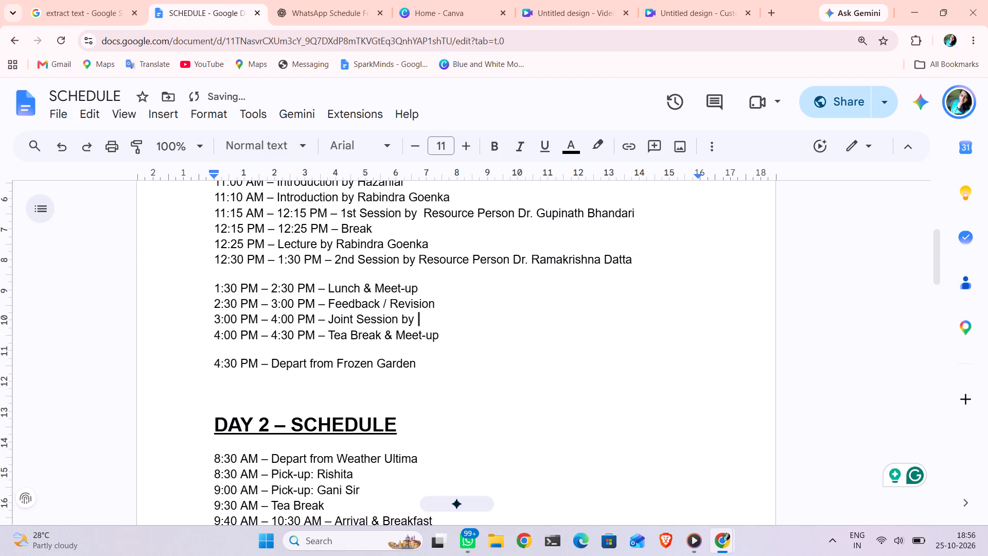
{"action": "key", "text": "BackSpace"}
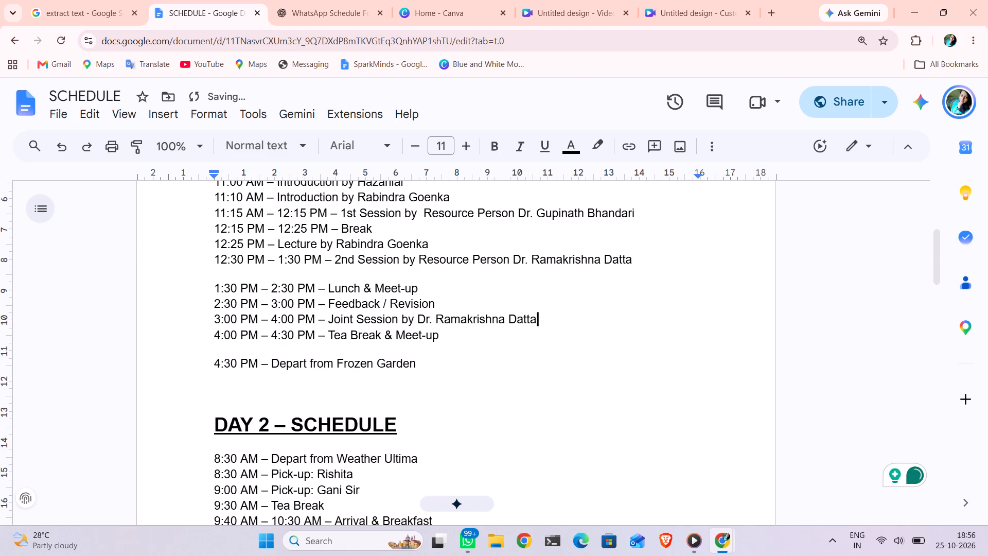
Append "and" plus the titled full name copied from the 11:15 AM 1st Session line to Day 1's 3:00 PM Joint Session line.
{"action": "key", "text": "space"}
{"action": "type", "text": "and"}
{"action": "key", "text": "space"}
{"action": "left_click_drag", "start_coordinate": [520, 212], "coordinate": [644, 216]}
{"action": "key", "text": "ctrl+c"}
{"action": "key", "text": "ctrl+c"}
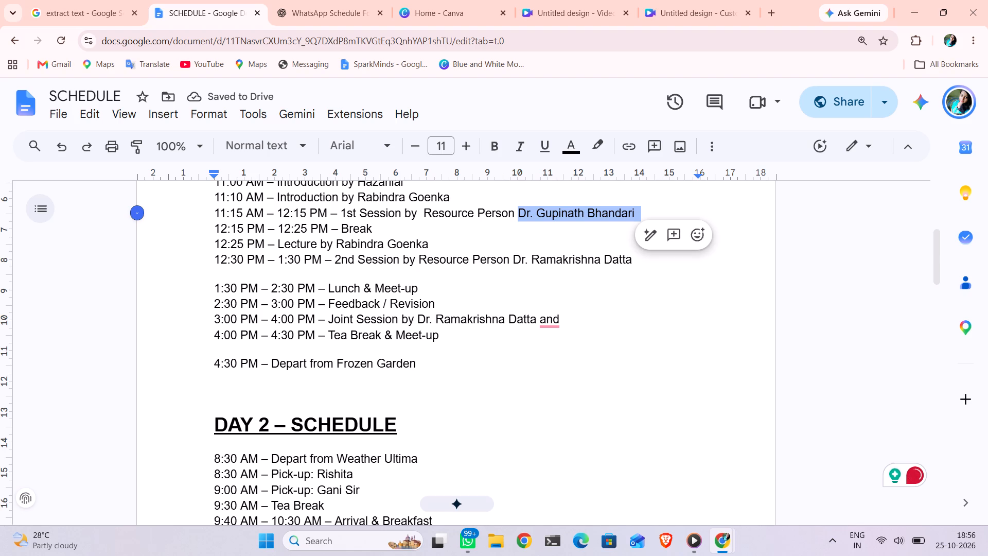
{"action": "left_click", "coordinate": [587, 320]}
{"action": "key", "text": "ctrl+v"}
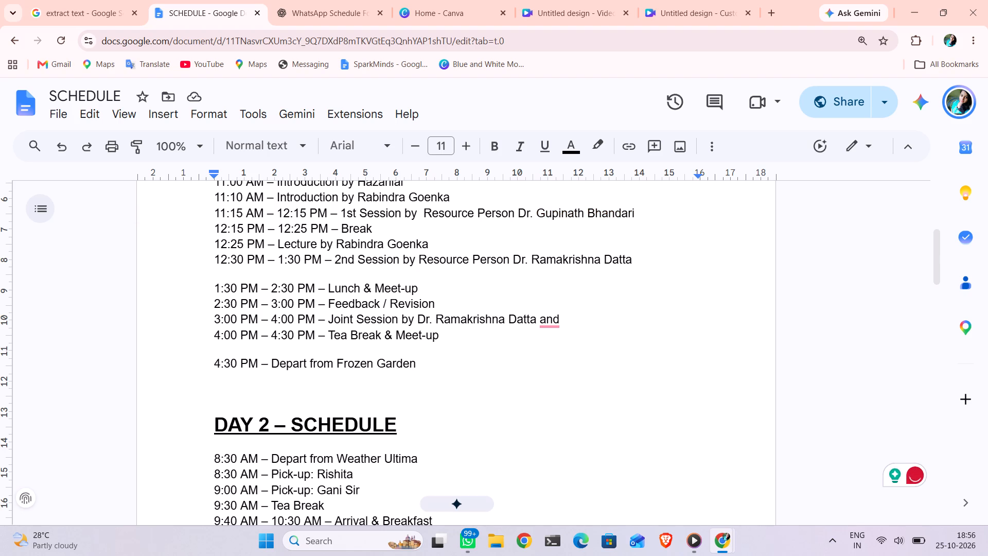
{"action": "key", "text": "BackSpace"}
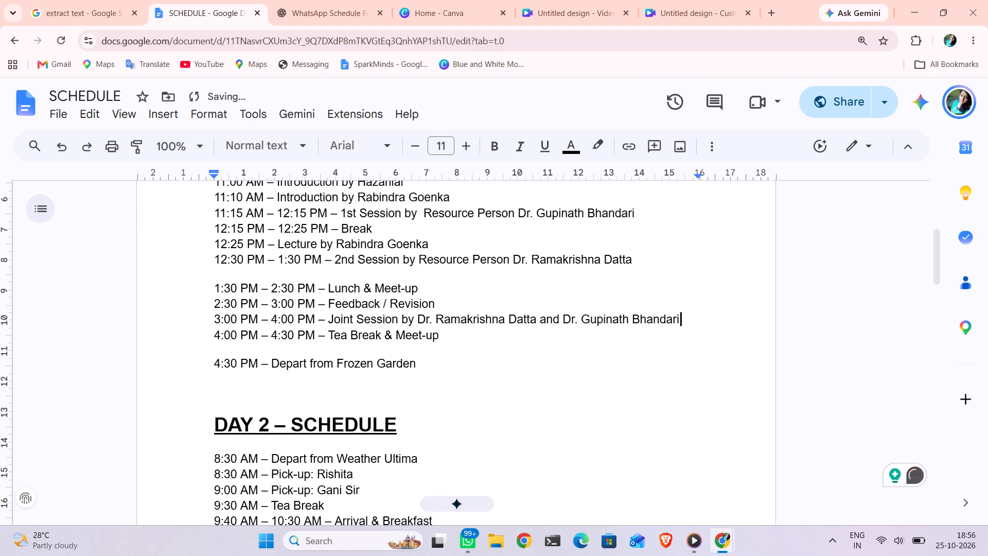
Add the surname "Seal" after the first name in Day 2's 8:30 AM pick-up line.
{"action": "scroll", "coordinate": [398, 413], "scroll_direction": "down", "scroll_amount": 2}
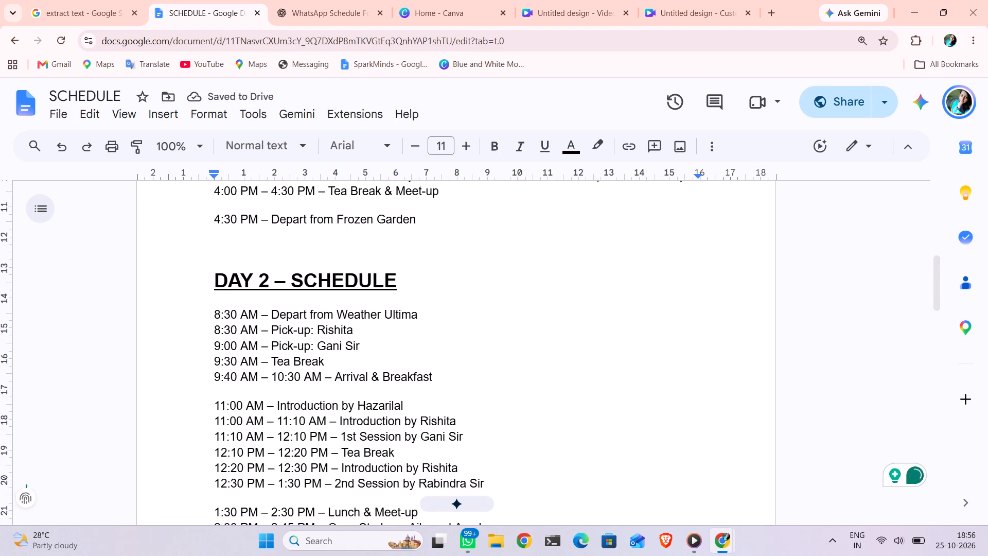
{"action": "scroll", "coordinate": [398, 413], "scroll_direction": "up", "scroll_amount": 1}
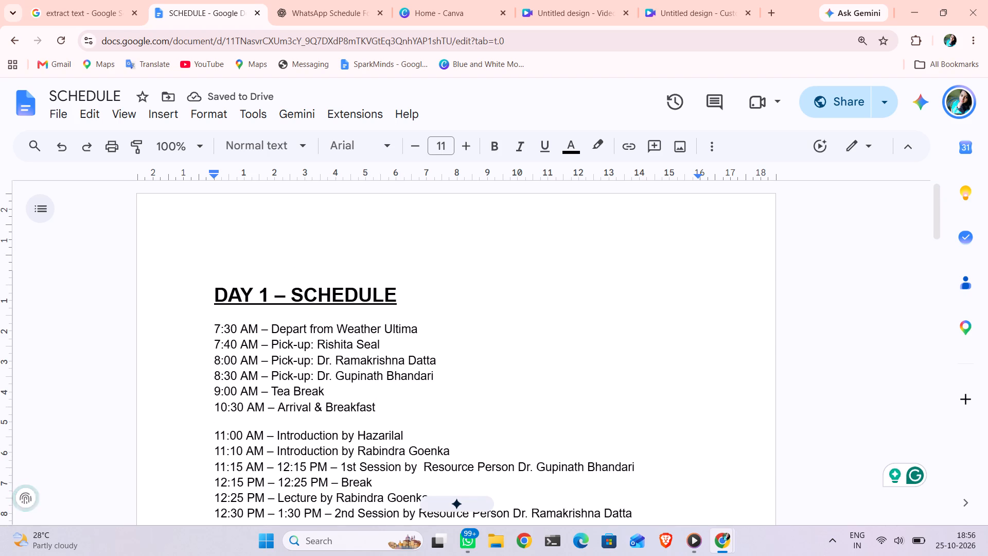
{"action": "scroll", "coordinate": [398, 413], "scroll_direction": "down", "scroll_amount": 5}
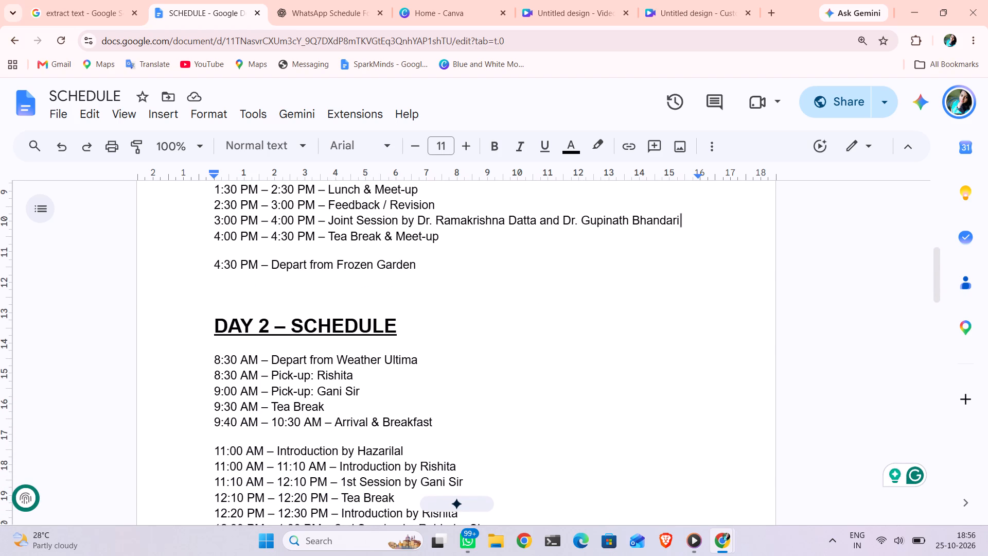
{"action": "left_click", "coordinate": [363, 378]}
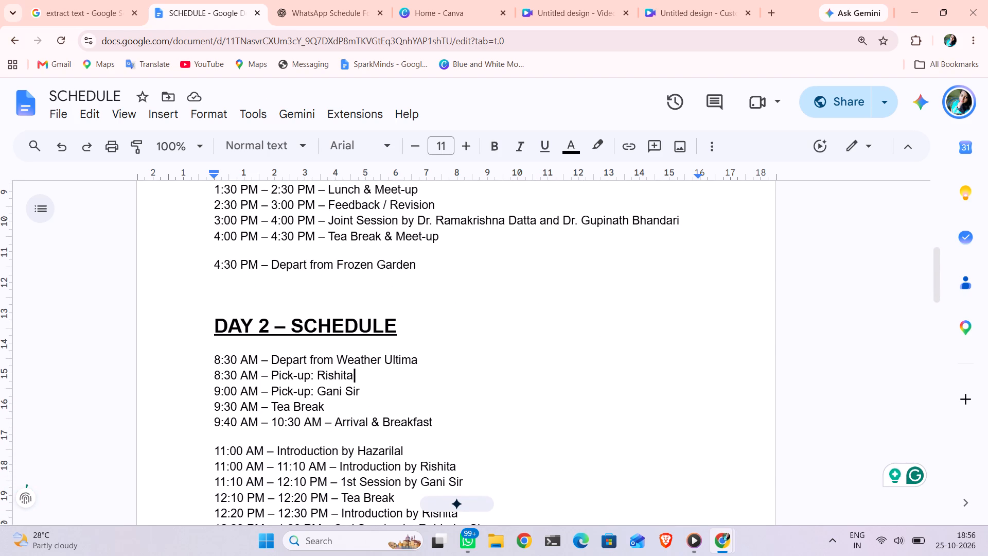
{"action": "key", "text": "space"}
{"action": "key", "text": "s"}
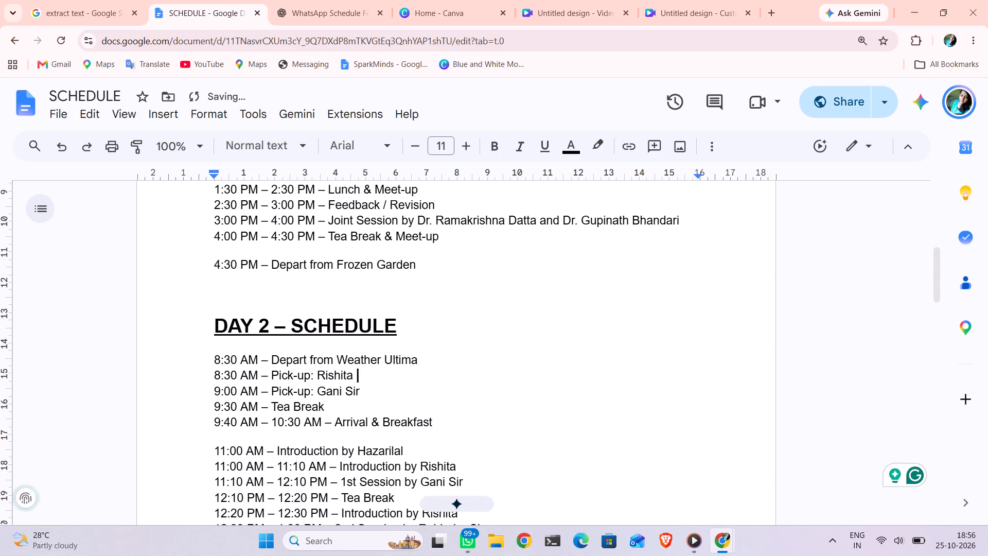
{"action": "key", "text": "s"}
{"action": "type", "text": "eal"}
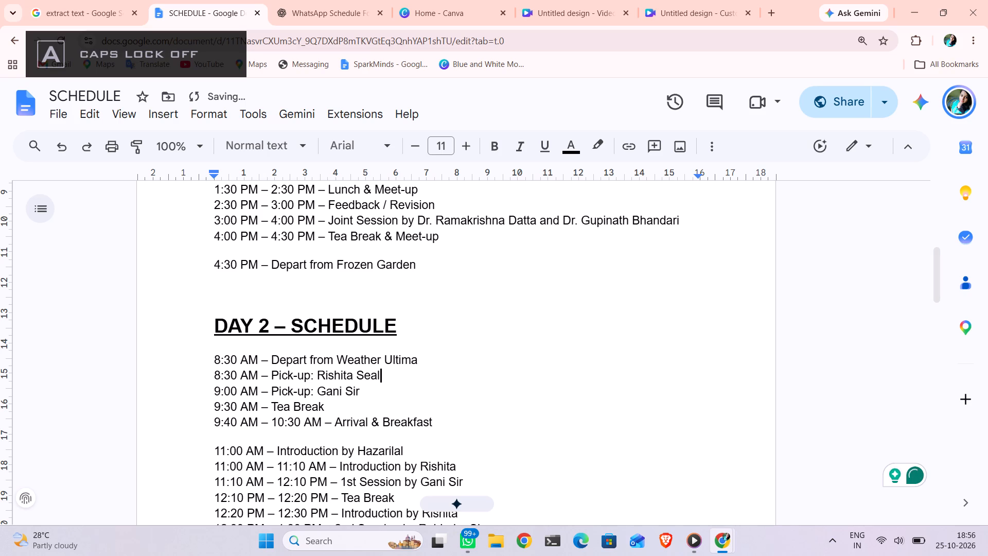
Remove "Sir" from the guest's name in Day 2's 9:00 AM pick-up line.
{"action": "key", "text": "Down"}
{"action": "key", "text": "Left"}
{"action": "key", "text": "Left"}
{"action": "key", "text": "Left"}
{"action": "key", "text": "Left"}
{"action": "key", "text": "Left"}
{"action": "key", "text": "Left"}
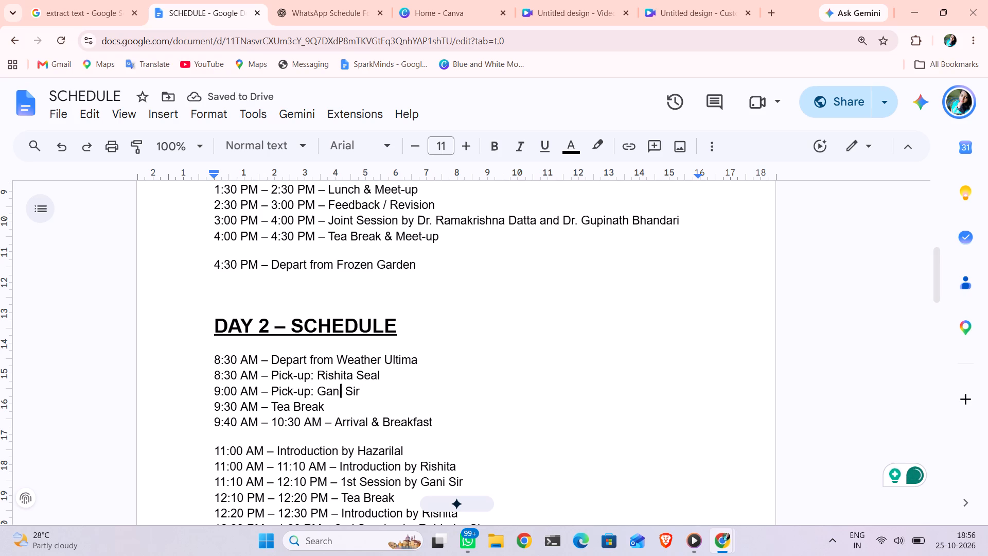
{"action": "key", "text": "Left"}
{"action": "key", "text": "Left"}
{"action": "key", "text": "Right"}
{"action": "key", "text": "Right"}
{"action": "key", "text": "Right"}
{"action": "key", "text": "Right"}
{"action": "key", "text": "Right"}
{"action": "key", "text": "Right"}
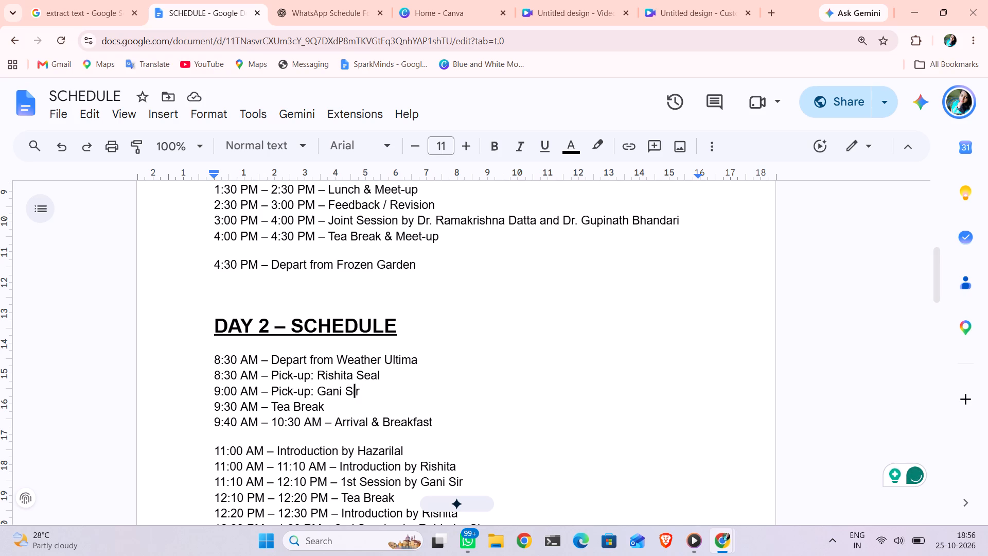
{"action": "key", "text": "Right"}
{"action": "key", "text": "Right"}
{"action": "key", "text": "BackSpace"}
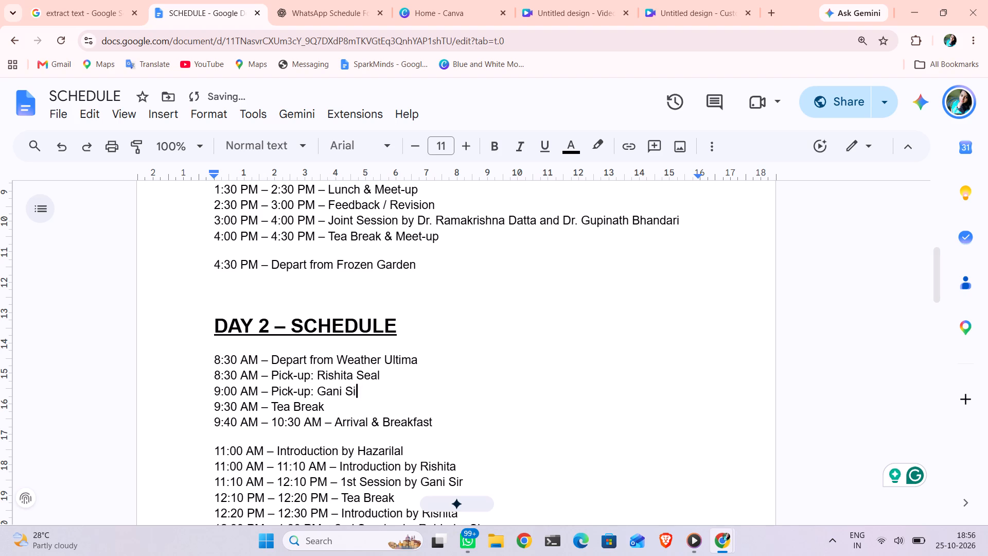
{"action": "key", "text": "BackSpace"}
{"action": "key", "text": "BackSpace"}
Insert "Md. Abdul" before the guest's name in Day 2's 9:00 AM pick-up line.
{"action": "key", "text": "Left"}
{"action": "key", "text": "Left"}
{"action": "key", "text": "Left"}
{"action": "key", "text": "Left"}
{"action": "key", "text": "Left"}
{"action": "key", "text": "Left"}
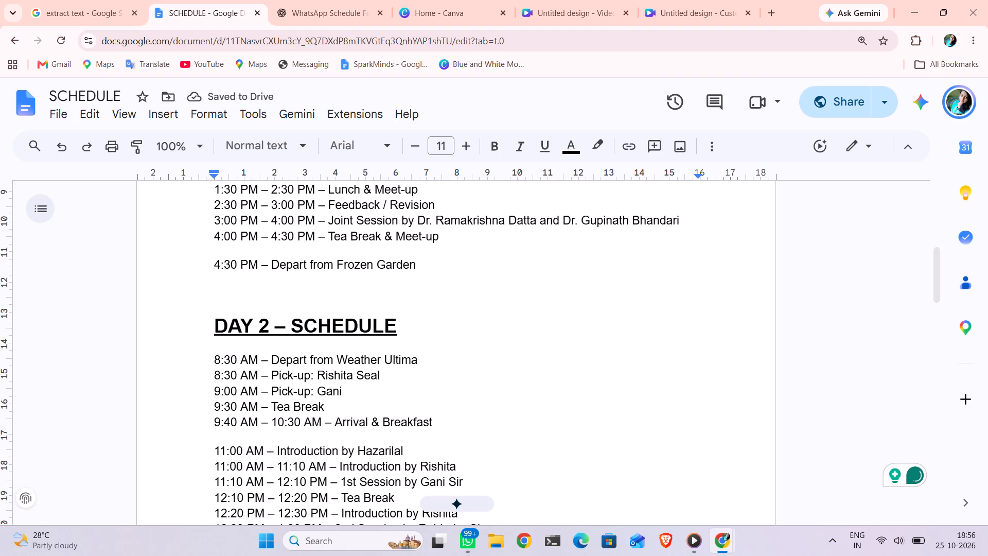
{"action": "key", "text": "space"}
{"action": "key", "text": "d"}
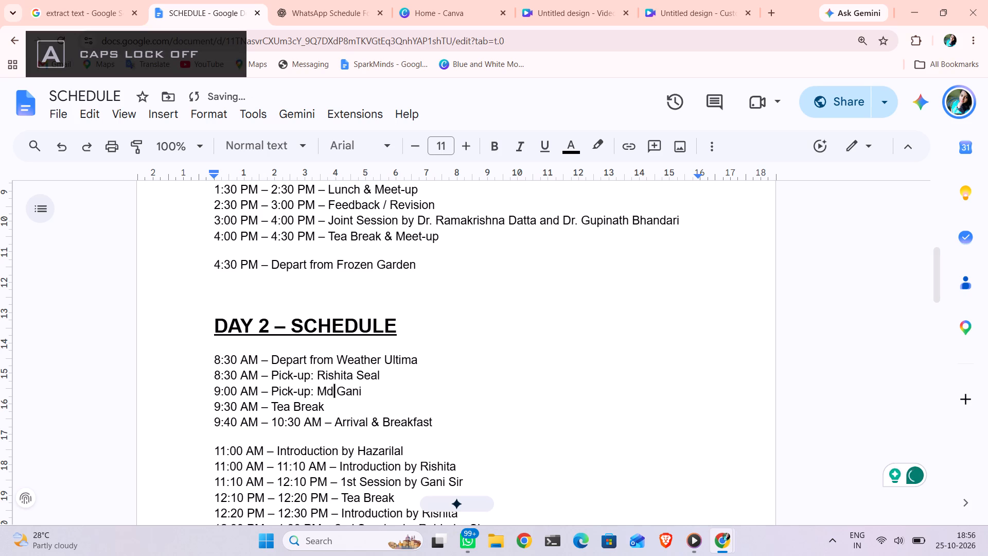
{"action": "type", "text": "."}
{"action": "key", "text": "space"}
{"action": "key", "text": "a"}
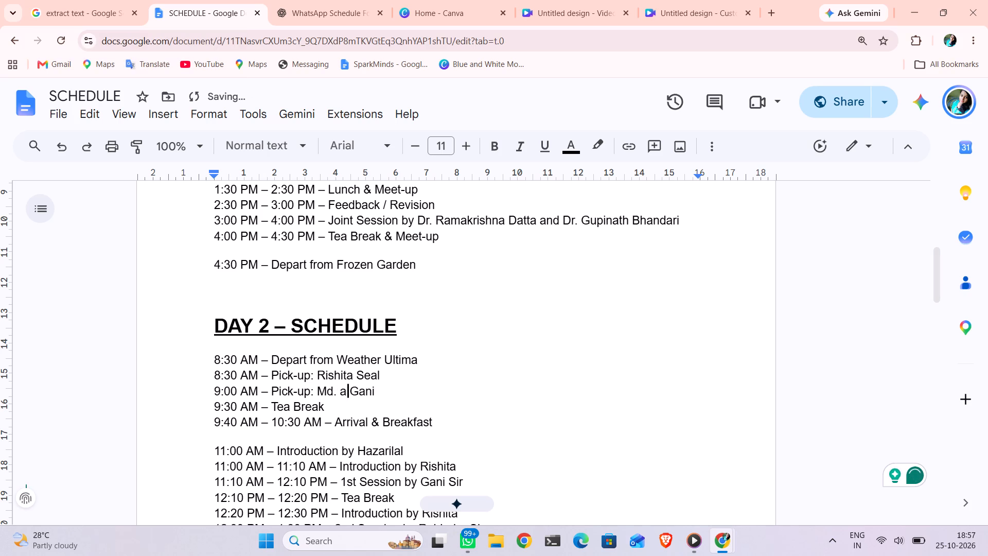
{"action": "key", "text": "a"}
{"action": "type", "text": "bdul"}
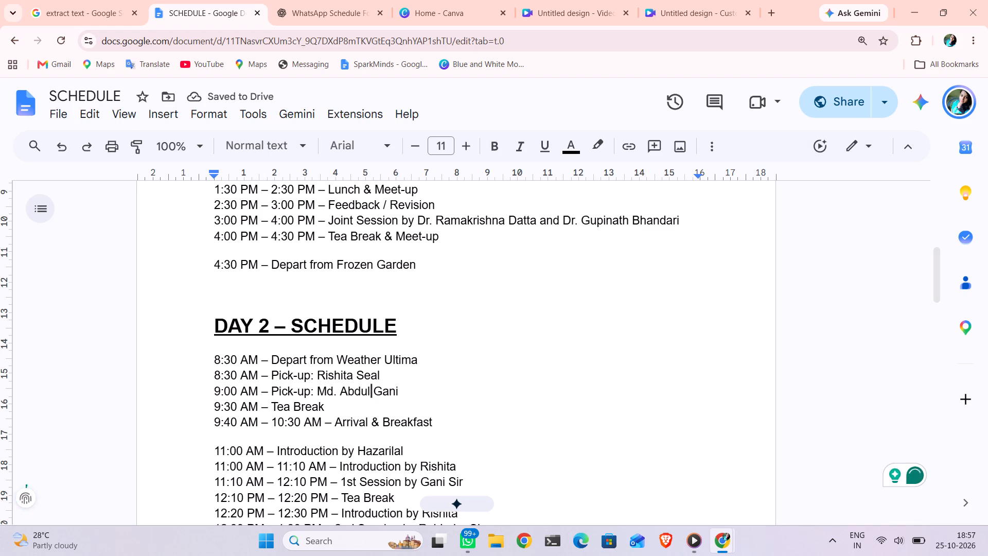
Add the surname "Seal" at the end of Day 2's 11:00 AM – 11:10 AM introduction line.
{"action": "scroll", "coordinate": [454, 407], "scroll_direction": "down", "scroll_amount": 1}
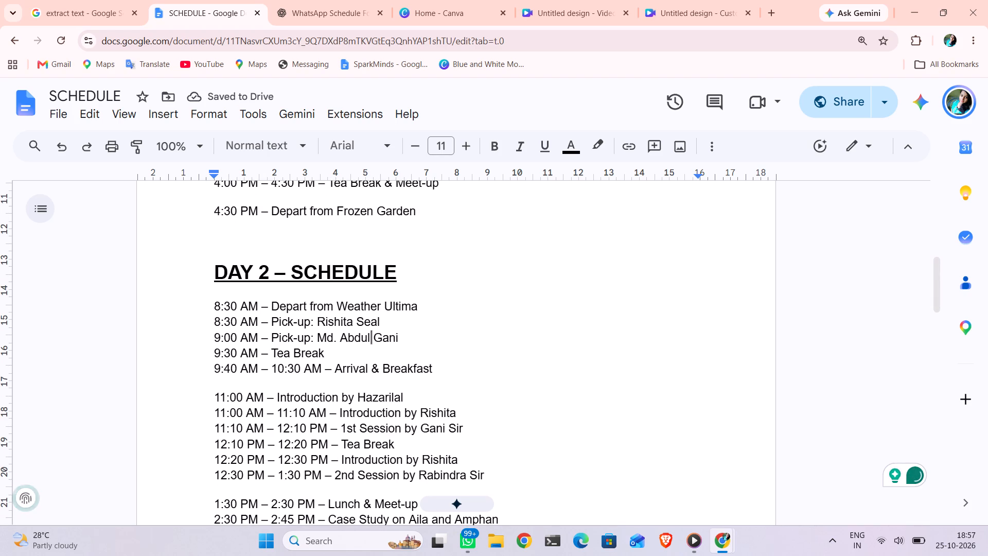
{"action": "key", "text": "Down"}
{"action": "key", "text": "Down"}
{"action": "key", "text": "Down"}
{"action": "key", "text": "Down"}
{"action": "key", "text": "Right"}
{"action": "key", "text": "Right"}
{"action": "key", "text": "Right"}
{"action": "key", "text": "Right"}
{"action": "key", "text": "Right"}
{"action": "key", "text": "Right"}
{"action": "key", "text": "Right"}
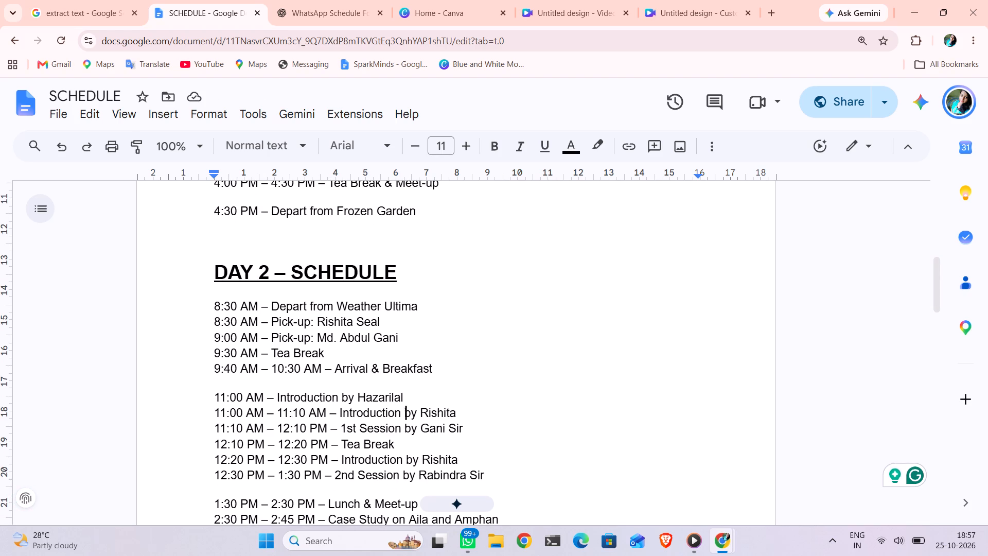
{"action": "key", "text": "Right"}
{"action": "key", "text": "Right"}
{"action": "key", "text": "Right"}
{"action": "key", "text": "Right"}
{"action": "key", "text": "Right"}
{"action": "key", "text": "Right"}
{"action": "key", "text": "Right"}
{"action": "key", "text": "Right"}
{"action": "key", "text": "Right"}
{"action": "key", "text": "Right"}
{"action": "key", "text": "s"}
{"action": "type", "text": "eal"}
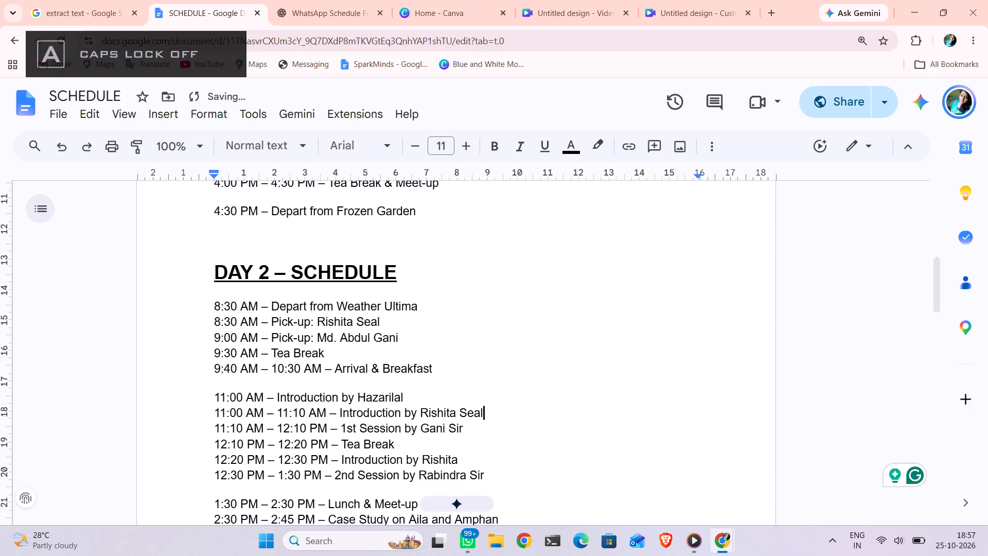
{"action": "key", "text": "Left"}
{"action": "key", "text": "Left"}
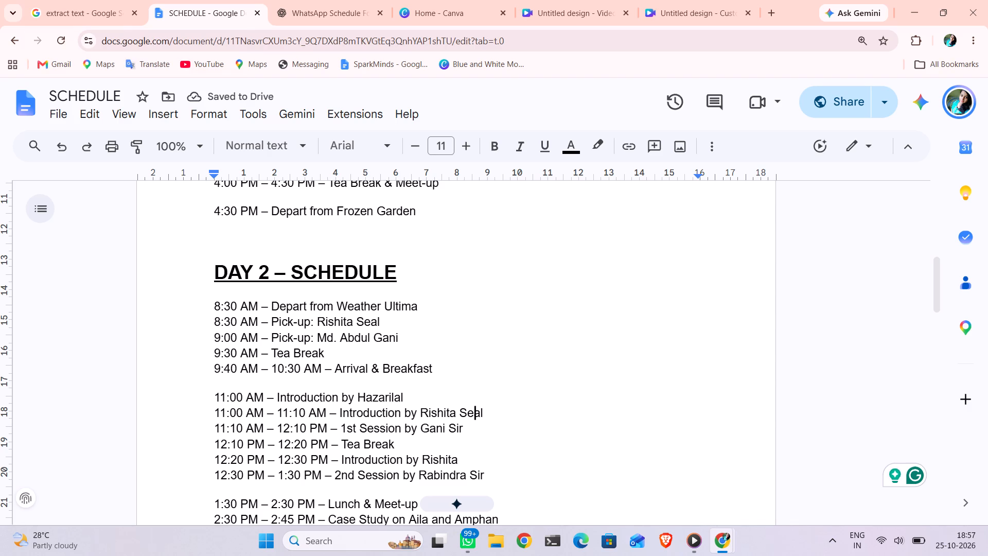
Replace "Gani Sir" in Day 2's 1st Session line with the full name copied from the 9:00 AM pick-up line.
{"action": "left_click_drag", "start_coordinate": [320, 335], "coordinate": [399, 339]}
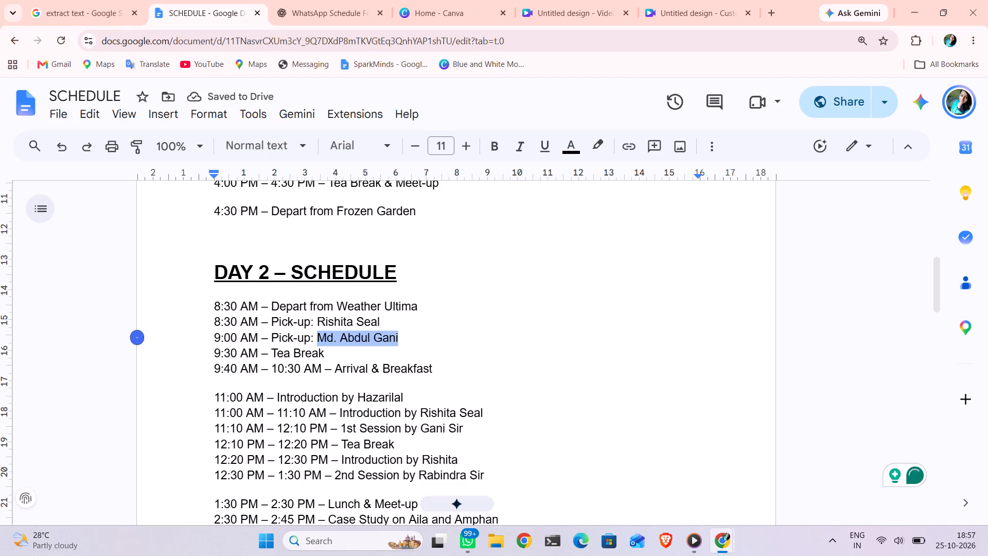
{"action": "left_click_drag", "start_coordinate": [399, 339], "coordinate": [399, 339]}
{"action": "left_click", "coordinate": [399, 339]}
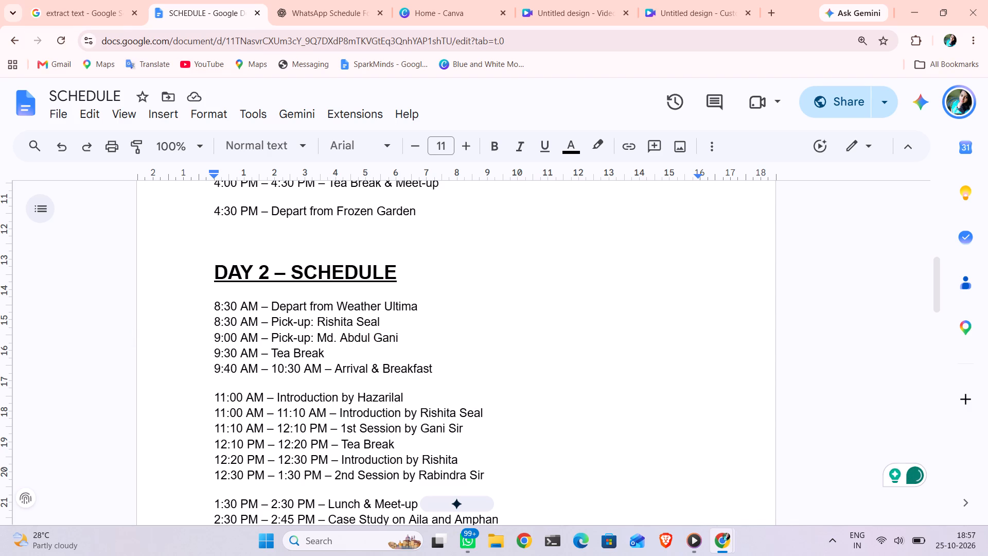
{"action": "left_click_drag", "start_coordinate": [319, 337], "coordinate": [415, 338]}
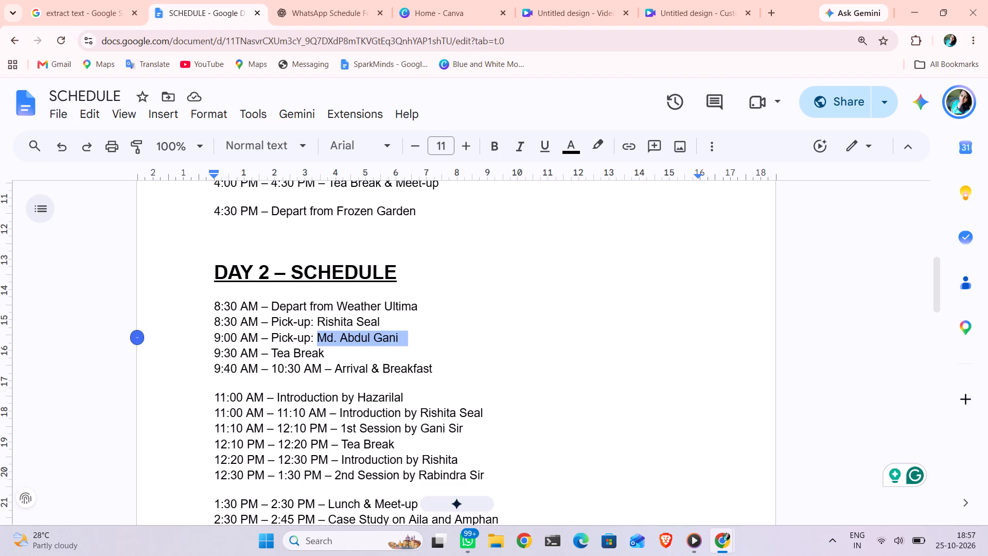
{"action": "left_click_drag", "start_coordinate": [415, 338], "coordinate": [414, 338]}
{"action": "key", "text": "ctrl+c"}
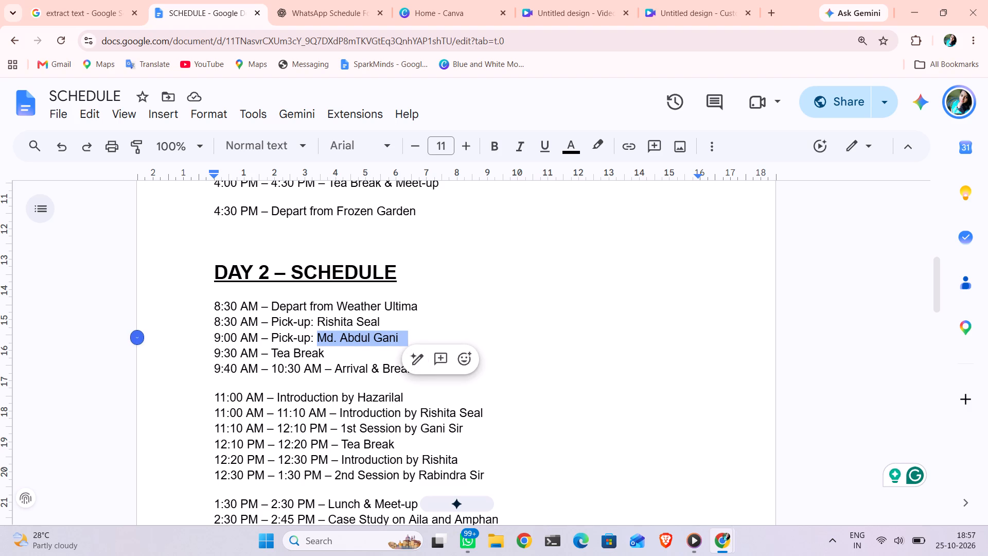
{"action": "left_click_drag", "start_coordinate": [463, 433], "coordinate": [424, 431]}
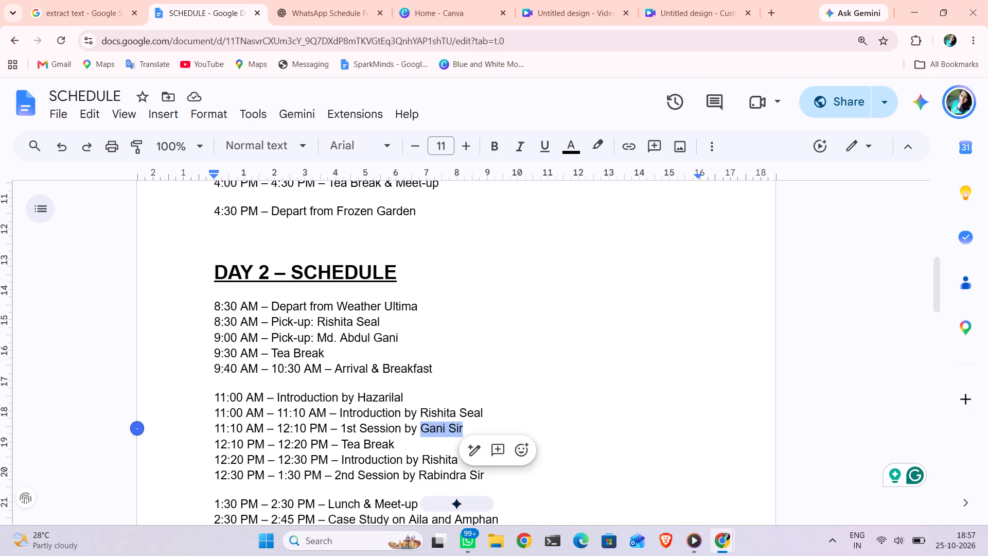
{"action": "key", "text": "ctrl+v"}
{"action": "key", "text": "BackSpace"}
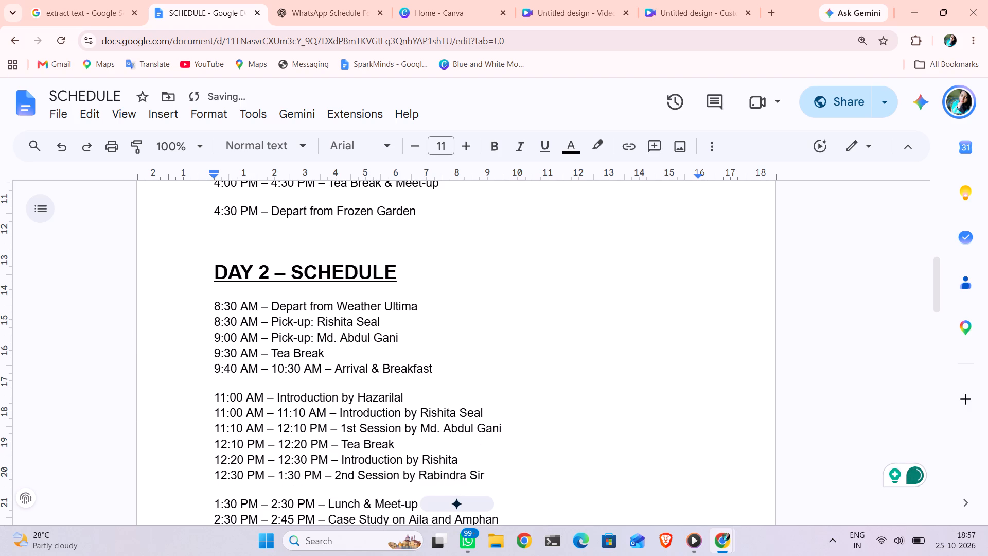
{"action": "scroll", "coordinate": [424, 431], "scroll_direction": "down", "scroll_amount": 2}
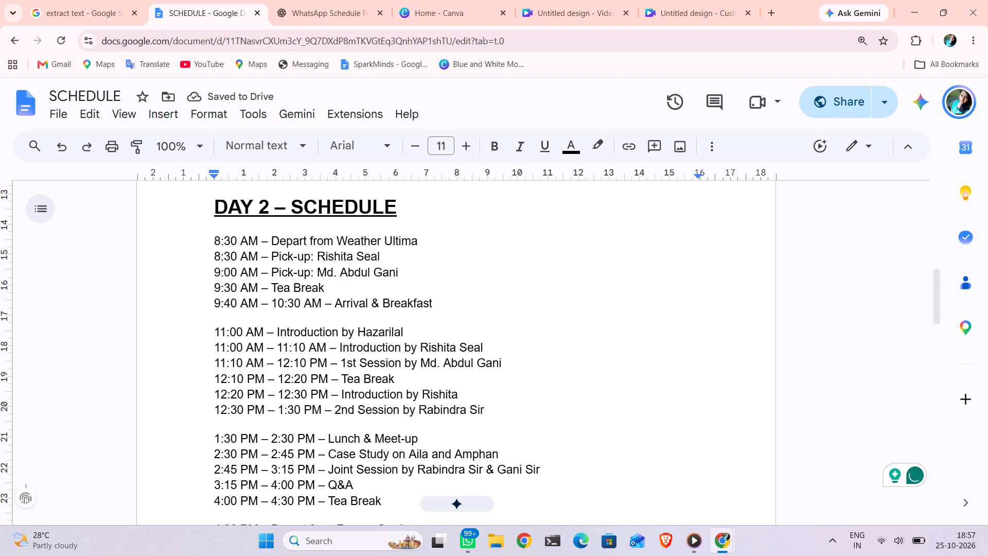
Add the surname "Seal" at the end of Day 2's 12:20 PM – 12:30 PM introduction line.
{"action": "key", "text": "Down"}
{"action": "key", "text": "Down"}
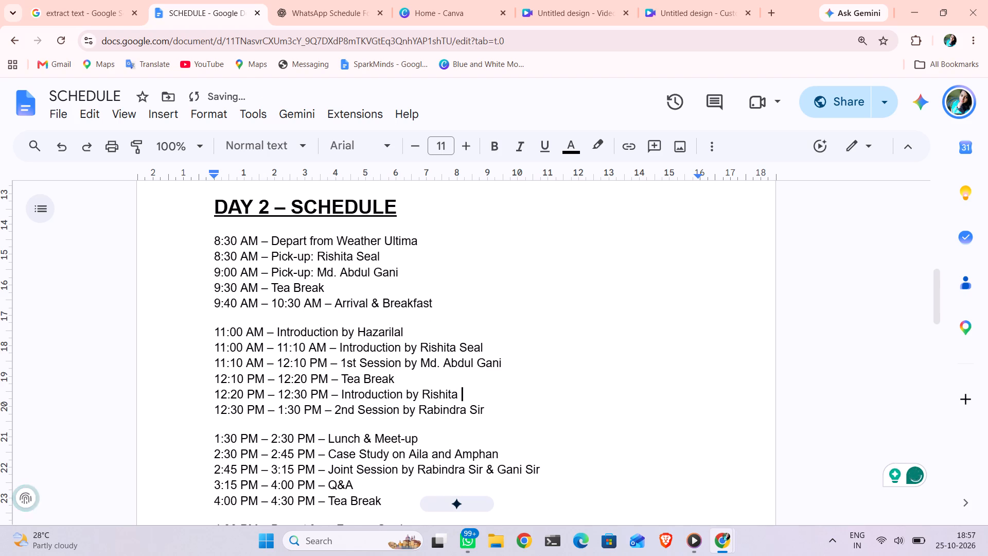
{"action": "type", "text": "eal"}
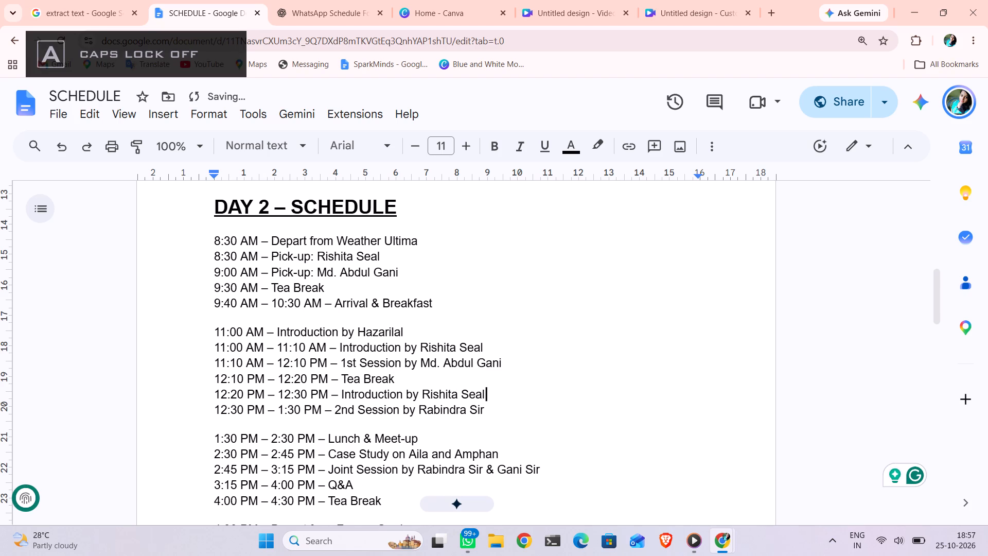
Replace "Sir" with the surname "Goenka" in Day 2's 12:30 PM – 1:30 PM 2nd Session line.
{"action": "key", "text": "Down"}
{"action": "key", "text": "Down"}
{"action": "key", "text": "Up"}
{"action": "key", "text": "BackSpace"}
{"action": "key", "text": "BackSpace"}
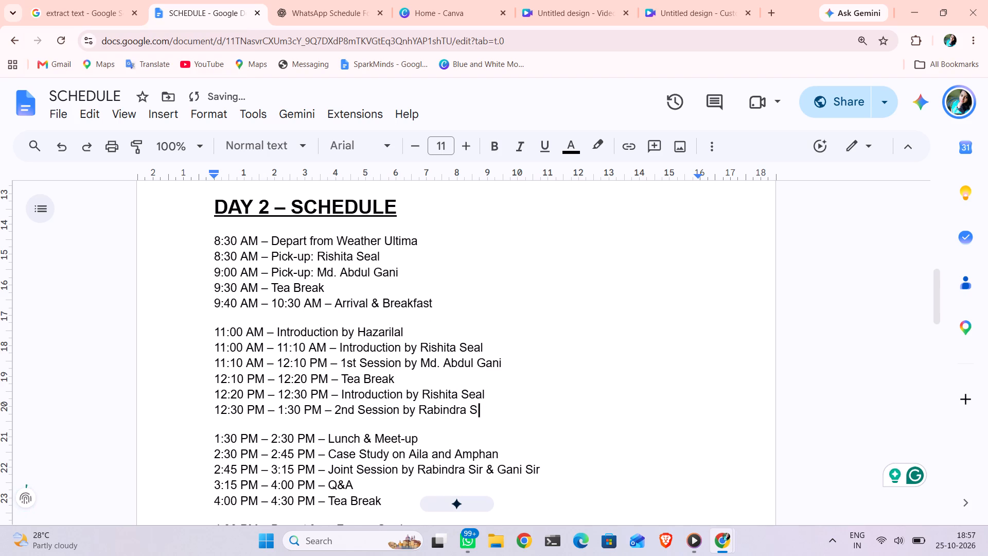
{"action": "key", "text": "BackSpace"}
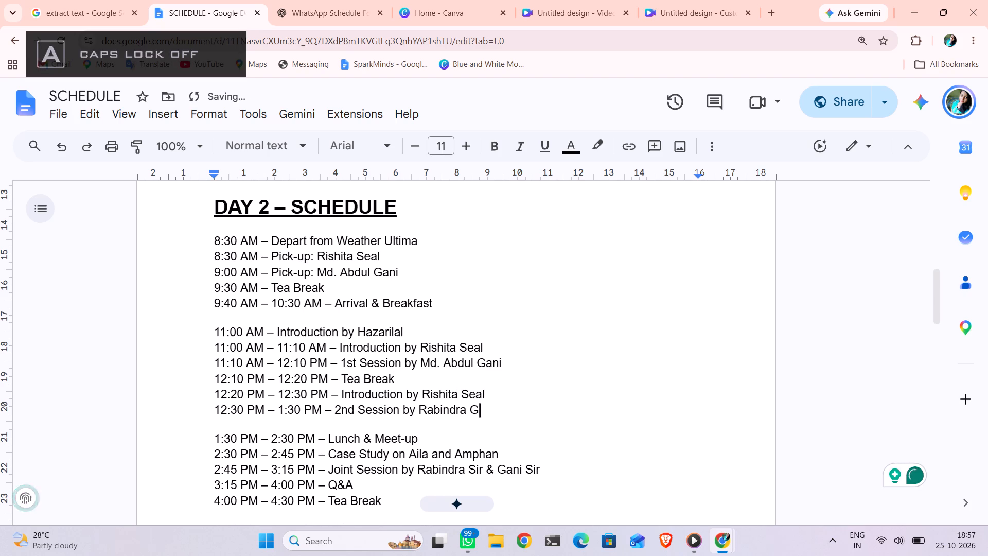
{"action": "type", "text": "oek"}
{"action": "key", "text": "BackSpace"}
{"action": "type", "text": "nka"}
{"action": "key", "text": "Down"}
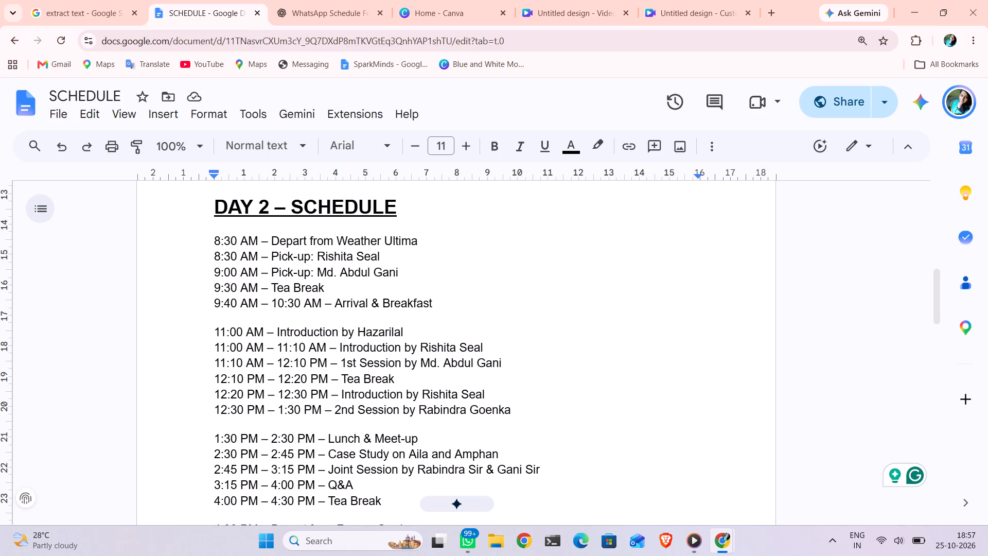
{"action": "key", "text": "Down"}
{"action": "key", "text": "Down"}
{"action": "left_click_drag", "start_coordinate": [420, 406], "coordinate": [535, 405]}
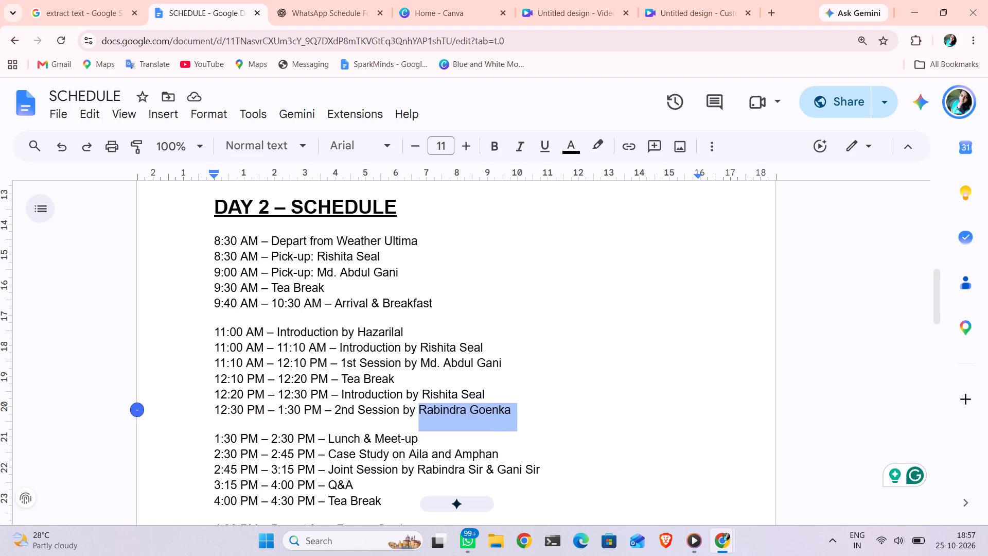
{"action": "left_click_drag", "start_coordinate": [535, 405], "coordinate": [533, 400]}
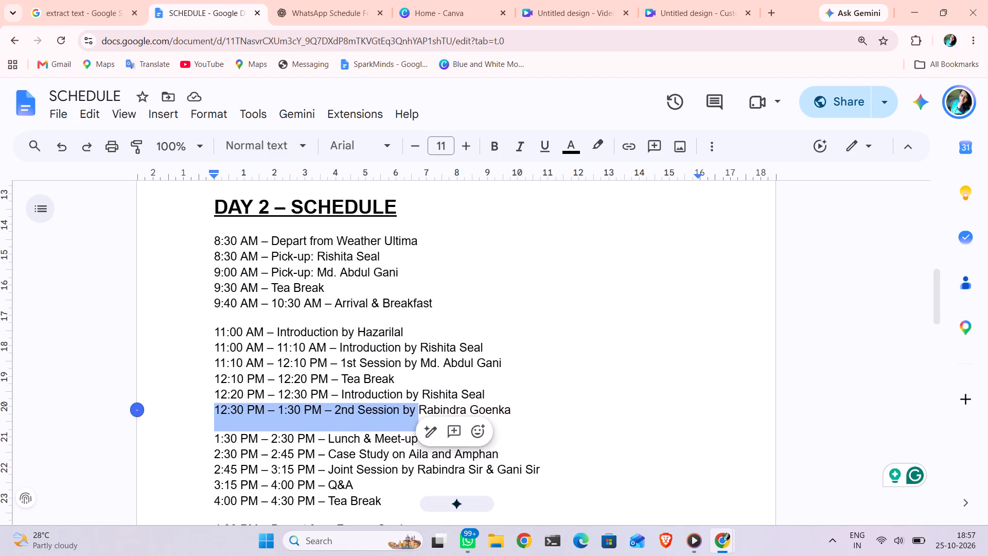
Remove "Sir" after the first speaker's name in Day 2's 2:45 PM – 3:15 PM Joint Session line.
{"action": "left_click", "coordinate": [543, 434]}
{"action": "key", "text": "Down"}
{"action": "key", "text": "Down"}
{"action": "key", "text": "Right"}
{"action": "key", "text": "Right"}
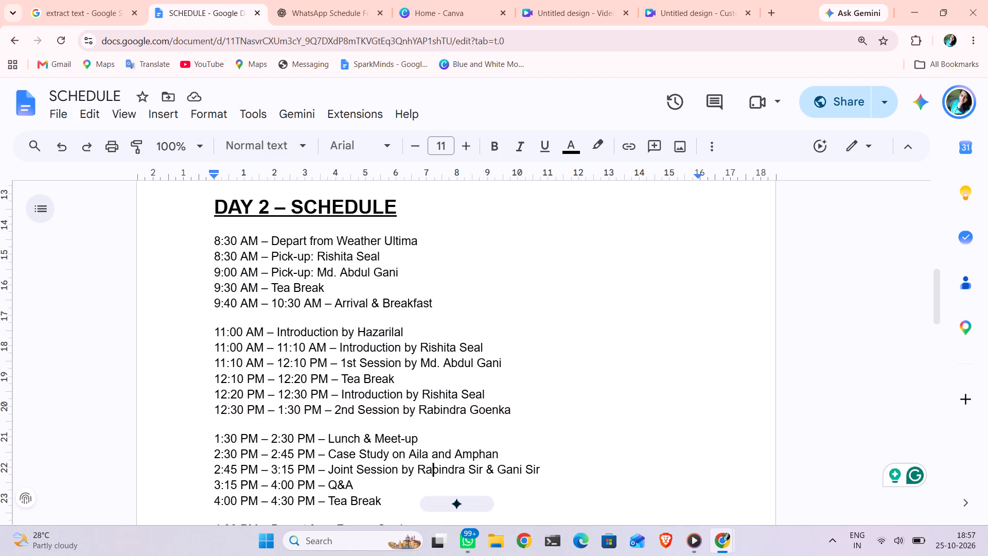
{"action": "key", "text": "Right"}
{"action": "key", "text": "Right"}
{"action": "key", "text": "Right"}
{"action": "key", "text": "Right"}
{"action": "key", "text": "Right"}
{"action": "key", "text": "Right"}
{"action": "key", "text": "Right"}
{"action": "key", "text": "Right"}
{"action": "key", "text": "Right"}
{"action": "key", "text": "Right"}
{"action": "key", "text": "BackSpace"}
{"action": "key", "text": "BackSpace"}
{"action": "key", "text": "BackSpace"}
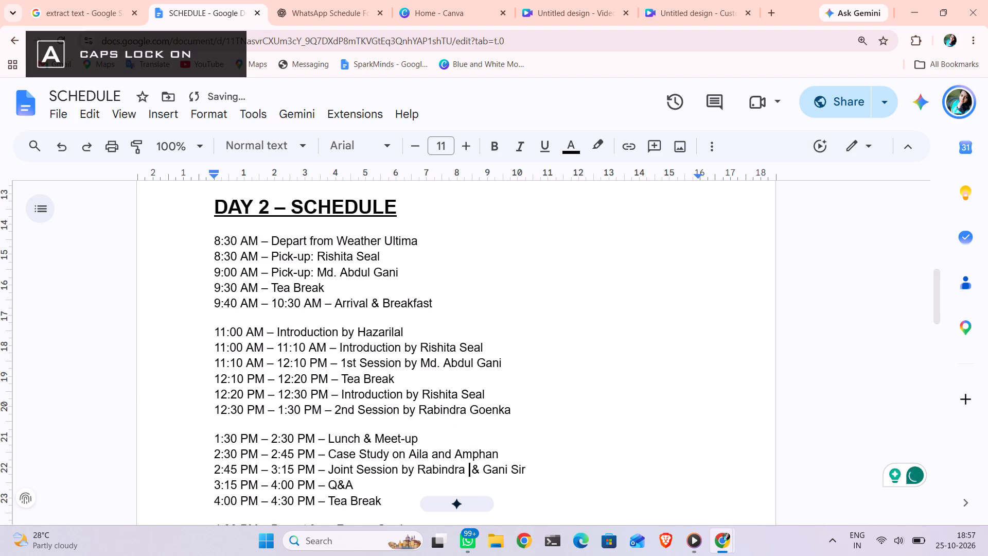
Add the surname "Goenka" after the first speaker's name in Day 2's 2:45 PM – 3:15 PM Joint Session line.
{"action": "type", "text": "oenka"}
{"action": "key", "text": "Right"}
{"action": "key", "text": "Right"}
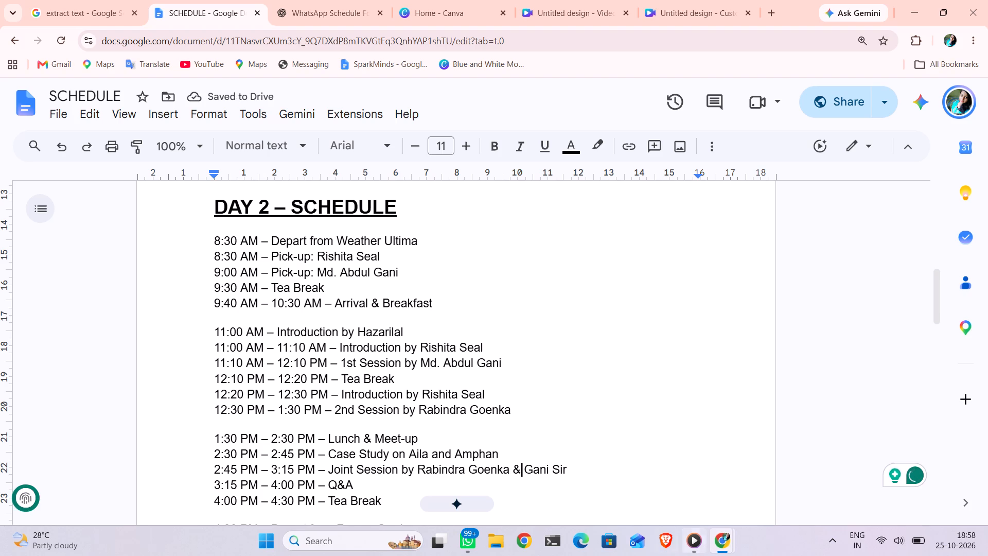
Replace "Gani Sir" in Day 2's 2:45 PM – 3:15 PM Joint Session line with the copied full name.
{"action": "left_click_drag", "start_coordinate": [599, 478], "coordinate": [543, 477]}
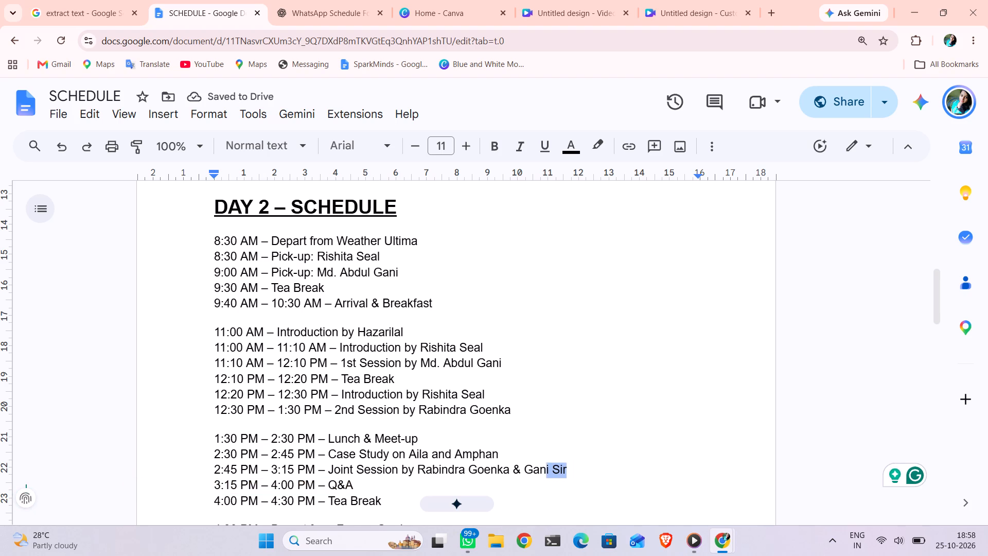
{"action": "left_click_drag", "start_coordinate": [543, 477], "coordinate": [528, 476]}
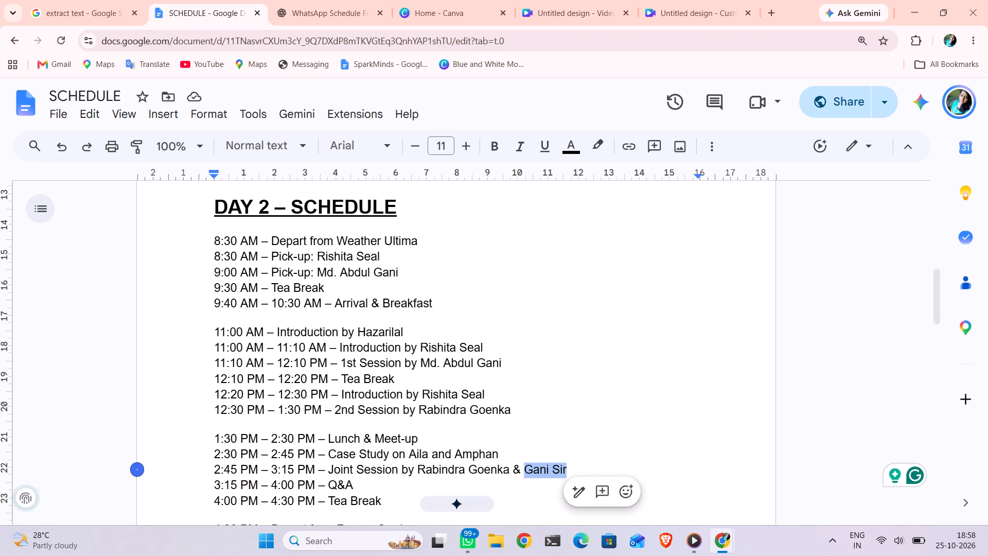
{"action": "key", "text": "ctrl+v"}
{"action": "scroll", "coordinate": [528, 476], "scroll_direction": "down", "scroll_amount": 1}
{"action": "key", "text": "BackSpace"}
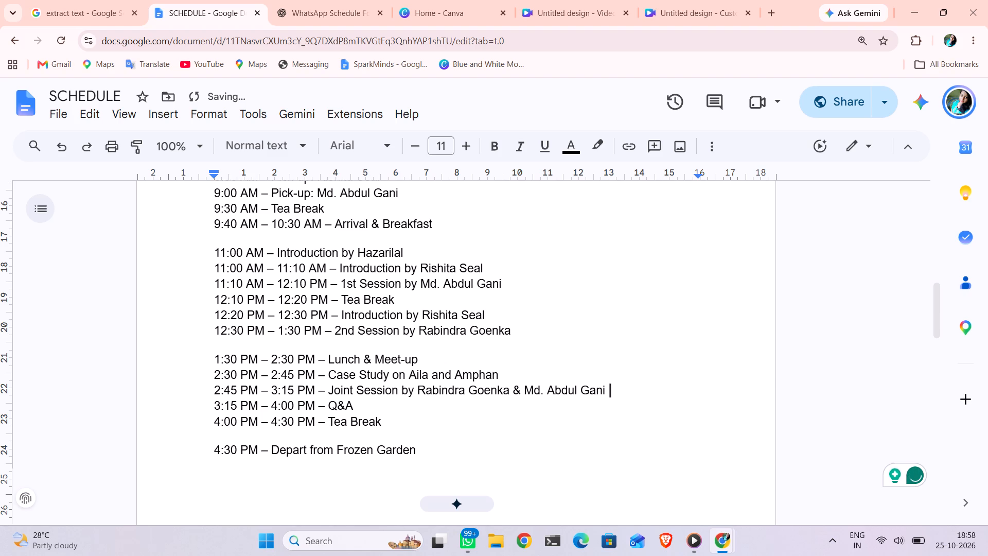
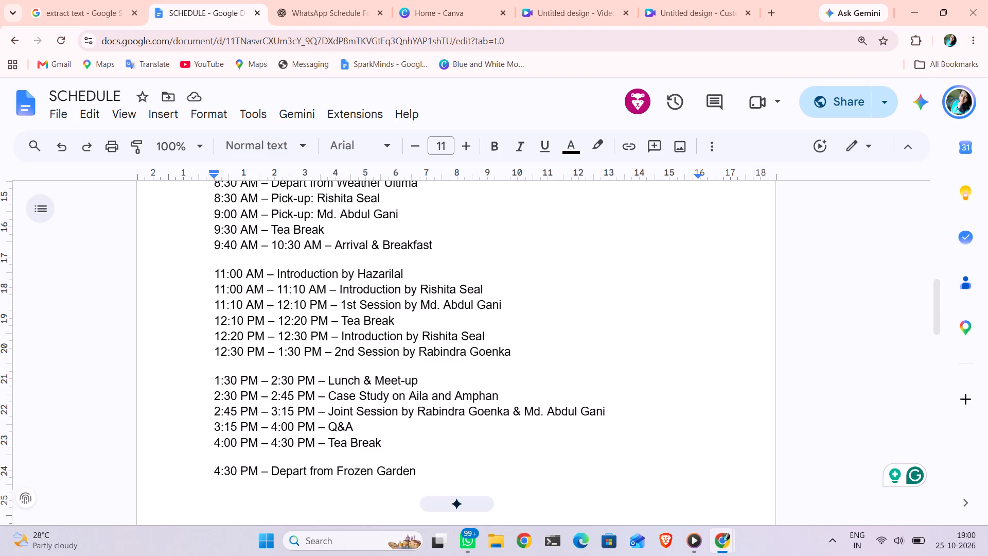
Add "Sir" after the name at the end of Day 2's 9:00 AM pick-up line.
{"action": "scroll", "coordinate": [465, 304], "scroll_direction": "up", "scroll_amount": 1}
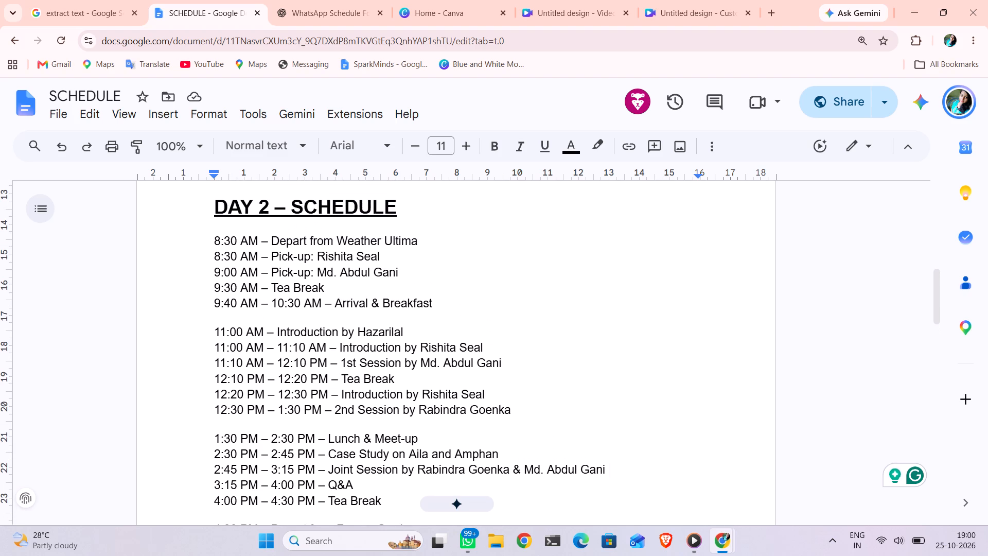
{"action": "left_click", "coordinate": [402, 280]}
Add "Sir" after the guest's name in Day 2's 9:00 AM pick-up line and copy that word.
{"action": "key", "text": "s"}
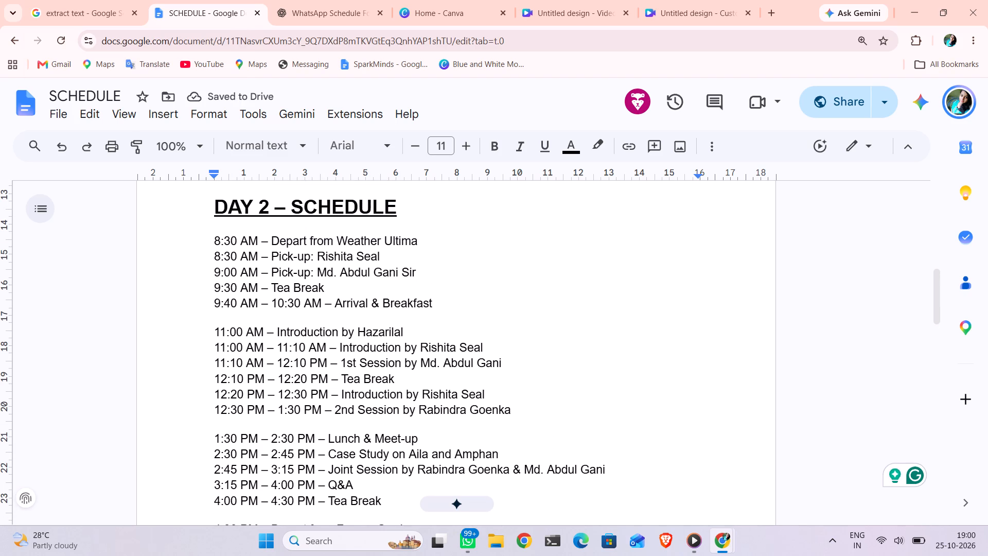
{"action": "left_click_drag", "start_coordinate": [403, 274], "coordinate": [408, 275]}
{"action": "left_click_drag", "start_coordinate": [408, 275], "coordinate": [420, 276]}
{"action": "key", "text": "ctrl+c"}
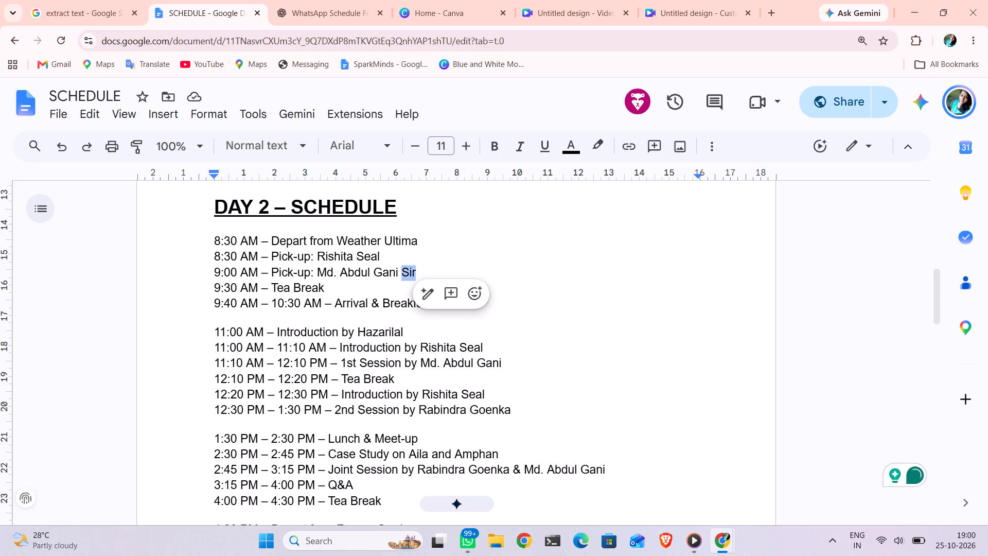
{"action": "key", "text": "ctrl+c"}
Add the surname "Patra" at the end of Day 2's 11:00 AM introduction line.
{"action": "left_click", "coordinate": [406, 333]}
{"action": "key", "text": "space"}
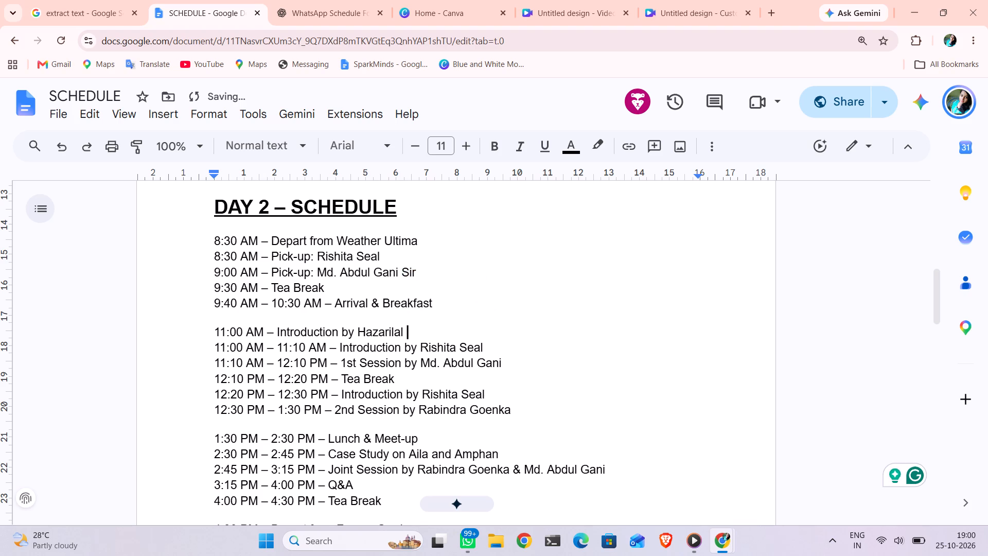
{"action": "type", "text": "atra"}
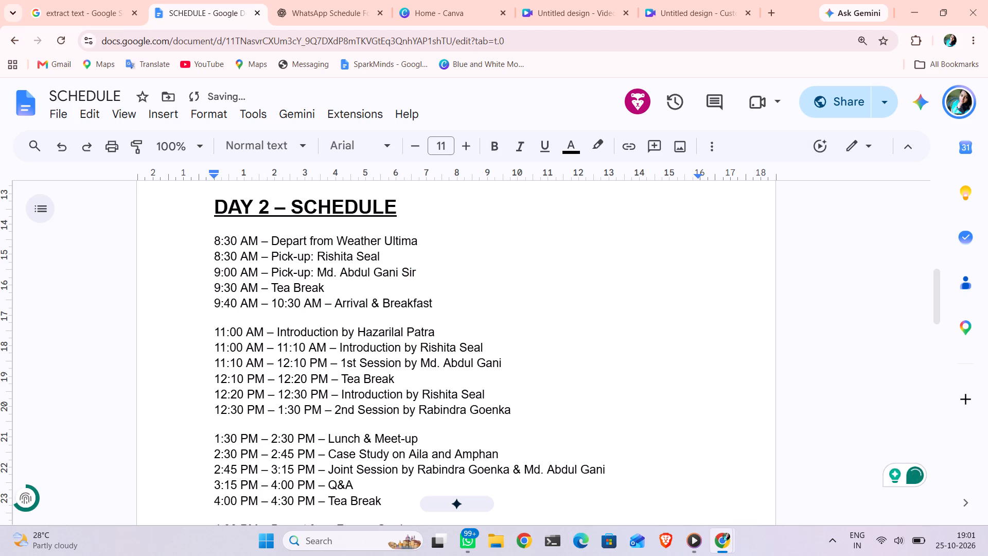
Paste "Sir" after the speakers' names in Day 2's 1st Session and 2nd Session lines.
{"action": "left_click", "coordinate": [509, 360]}
{"action": "key", "text": "ctrl+v"}
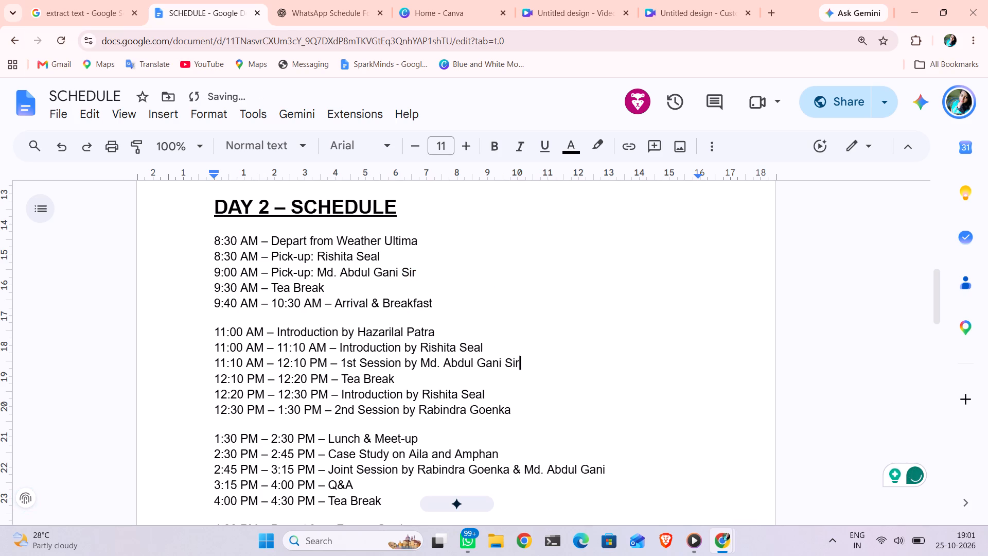
{"action": "left_click", "coordinate": [517, 404]}
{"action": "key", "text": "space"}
{"action": "key", "text": "ctrl+v"}
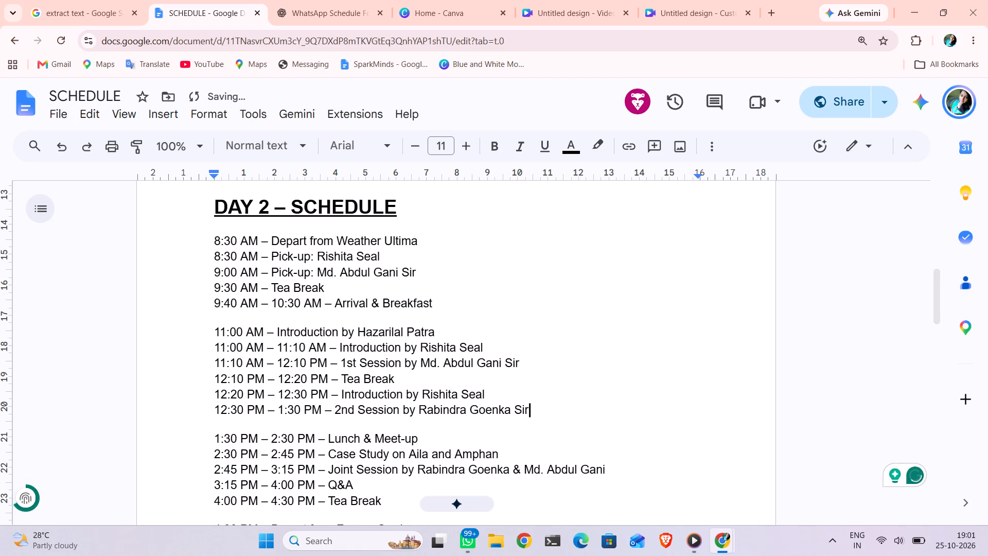
Paste "Sir" after the first speaker's name in Day 2's 2:45 PM – 3:15 PM Joint Session line.
{"action": "scroll", "coordinate": [460, 440], "scroll_direction": "down", "scroll_amount": 1}
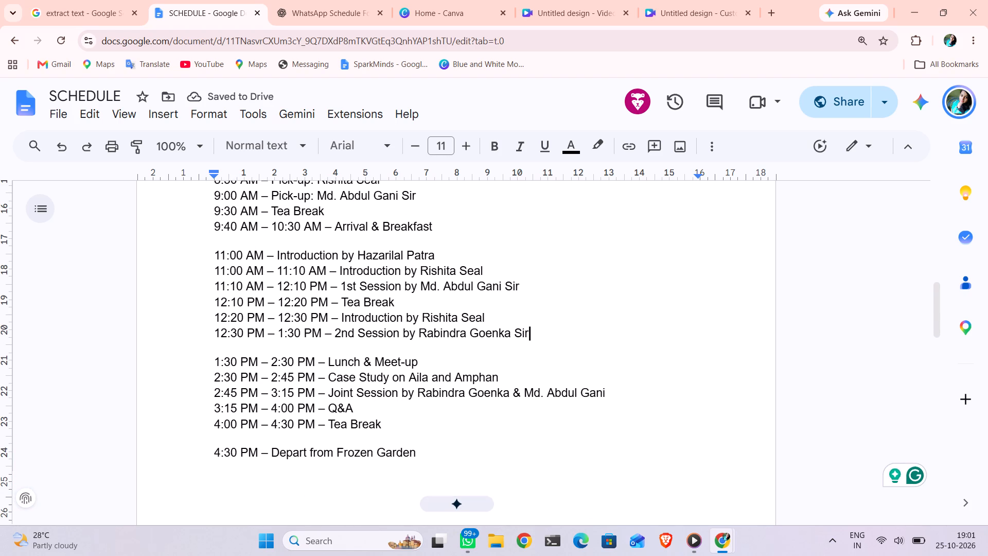
{"action": "left_click", "coordinate": [506, 407]}
{"action": "key", "text": "Up"}
{"action": "key", "text": "Right"}
{"action": "key", "text": "Right"}
{"action": "key", "text": "Right"}
{"action": "key", "text": "Right"}
{"action": "key", "text": "Right"}
{"action": "key", "text": "Right"}
{"action": "key", "text": "Right"}
{"action": "key", "text": "Right"}
{"action": "key", "text": "Right"}
{"action": "key", "text": "Right"}
{"action": "key", "text": "Right"}
{"action": "key", "text": "Right"}
{"action": "key", "text": "Right"}
{"action": "key", "text": "Right"}
{"action": "key", "text": "Right"}
{"action": "key", "text": "Right"}
{"action": "key", "text": "Right"}
{"action": "key", "text": "Right"}
{"action": "key", "text": "Right"}
{"action": "key", "text": "Right"}
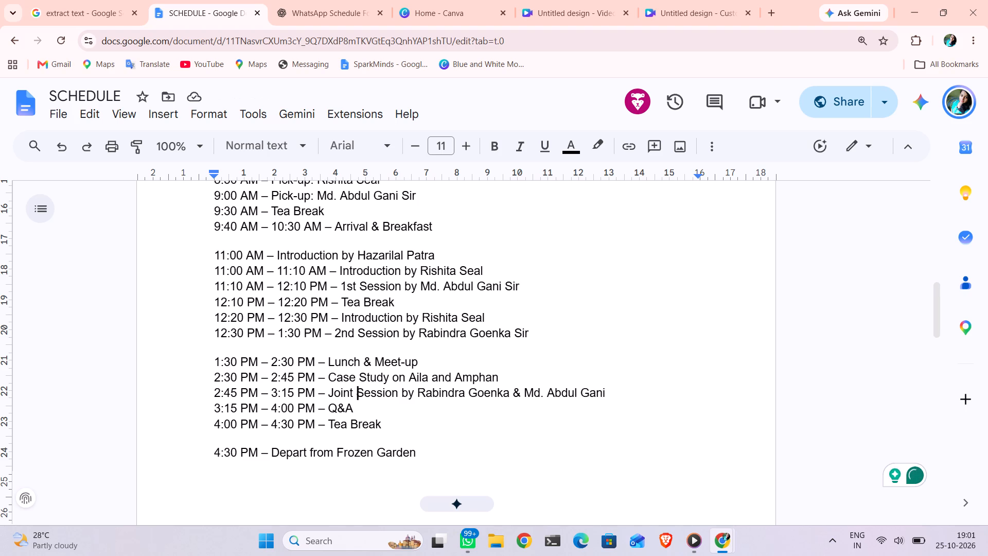
{"action": "key", "text": "Left"}
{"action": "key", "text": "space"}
{"action": "key", "text": "ctrl+v"}
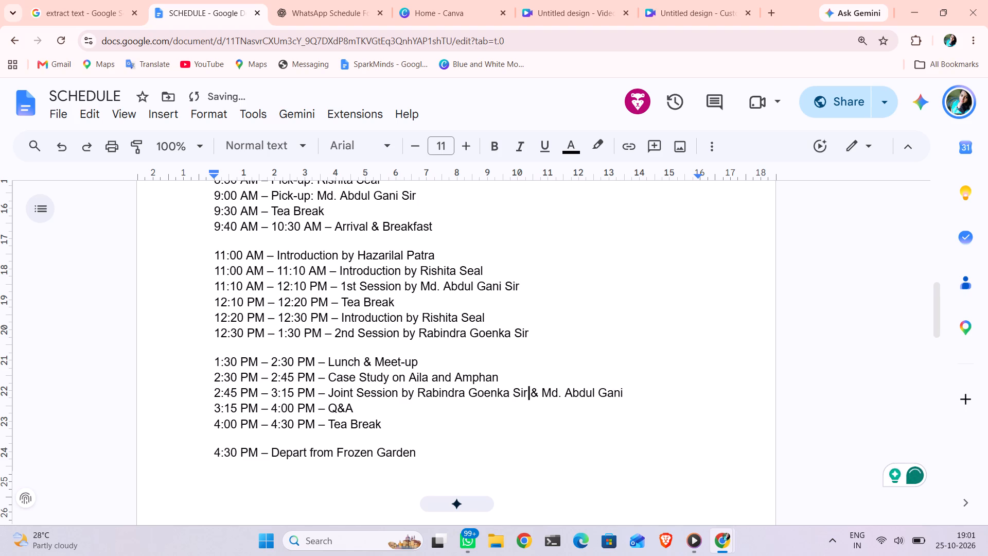
Paste "Sir" after the second speaker's name at the end of Day 2's Joint Session line.
{"action": "key", "text": "Right"}
{"action": "key", "text": "Right"}
{"action": "key", "text": "Right"}
{"action": "key", "text": "Right"}
{"action": "key", "text": "Right"}
{"action": "key", "text": "Right"}
{"action": "key", "text": "Right"}
{"action": "key", "text": "Right"}
{"action": "key", "text": "Right"}
{"action": "key", "text": "Right"}
{"action": "key", "text": "Right"}
{"action": "key", "text": "Right"}
{"action": "key", "text": "Right"}
{"action": "key", "text": "Right"}
{"action": "key", "text": "Right"}
{"action": "key", "text": "Right"}
{"action": "key", "text": "Right"}
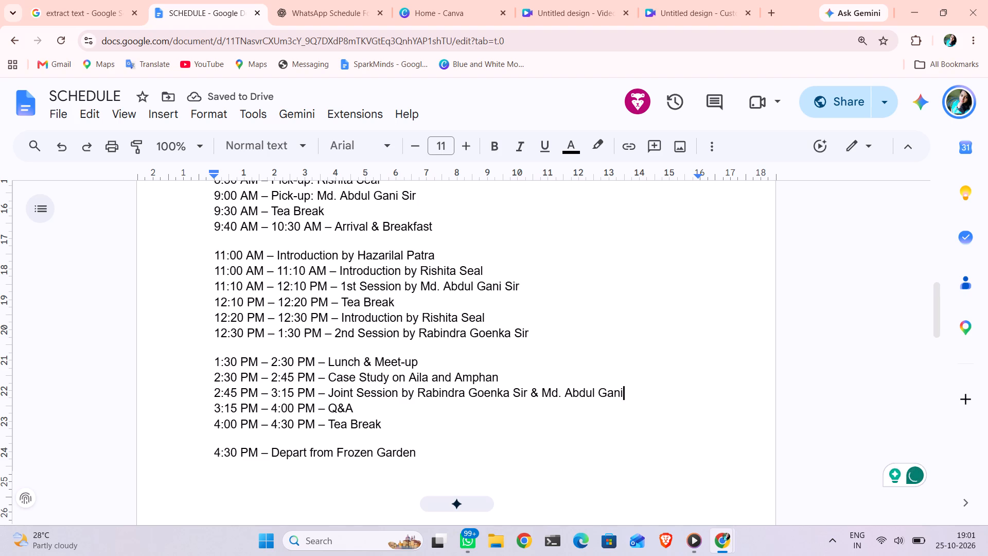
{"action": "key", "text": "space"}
{"action": "key", "text": "ctrl+v"}
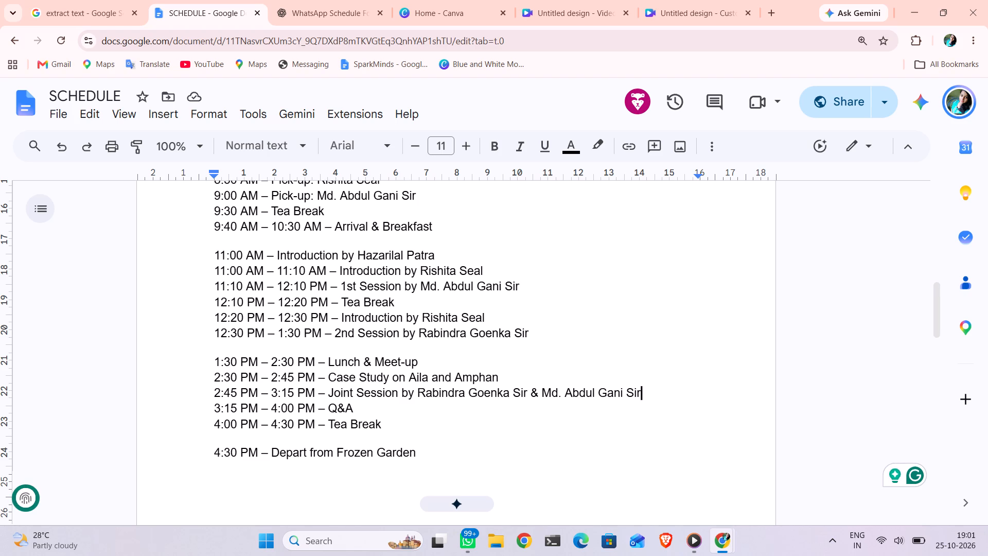
Append "by" and the 12:20 PM introduction speaker's full name to Day 2's 2:30 PM – 2:45 PM Case Study line.
{"action": "left_click", "coordinate": [529, 379]}
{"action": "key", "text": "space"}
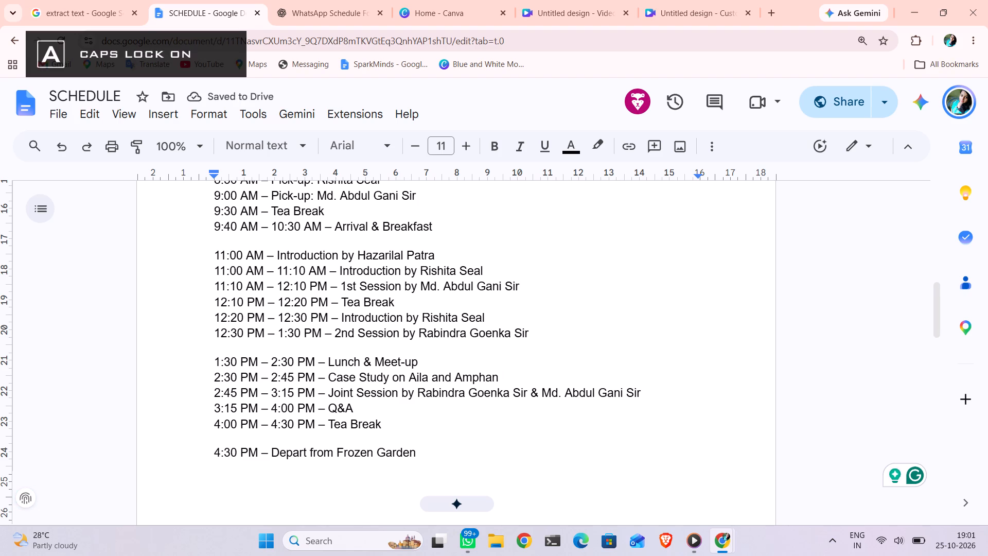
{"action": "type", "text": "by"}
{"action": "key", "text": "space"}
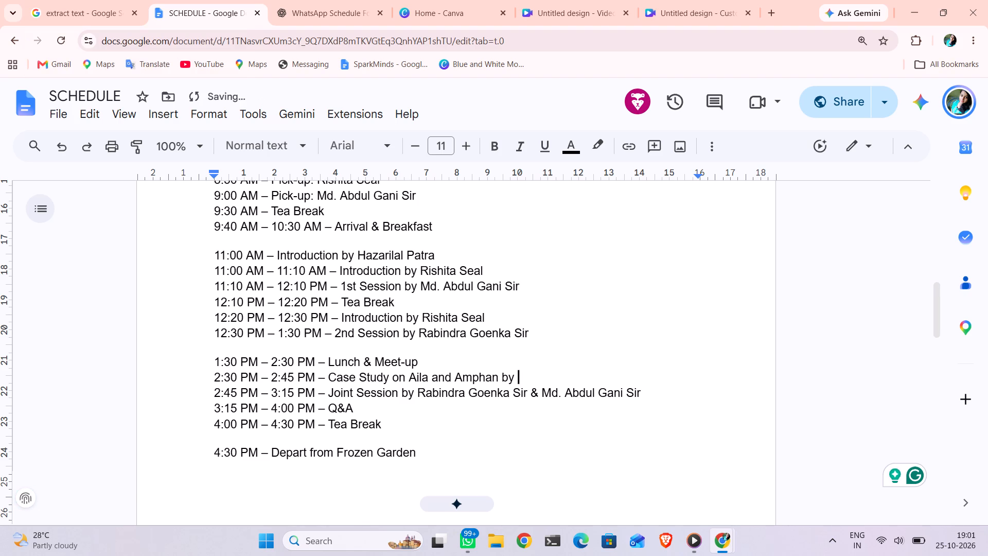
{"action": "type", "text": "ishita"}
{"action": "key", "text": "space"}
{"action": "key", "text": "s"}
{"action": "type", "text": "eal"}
Paste "Sir" after the doctors' names in Day 1's 8:00 AM and 8:30 AM pick-up lines.
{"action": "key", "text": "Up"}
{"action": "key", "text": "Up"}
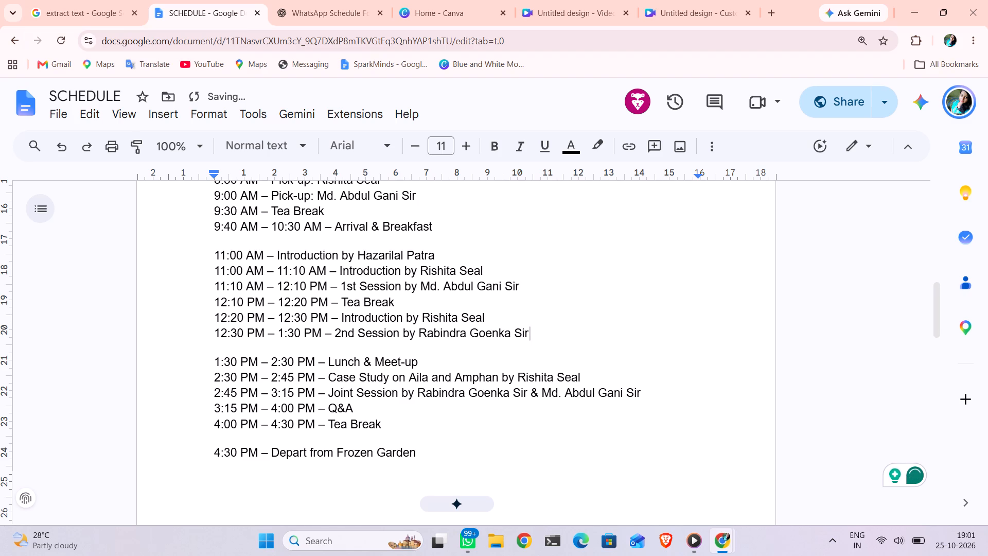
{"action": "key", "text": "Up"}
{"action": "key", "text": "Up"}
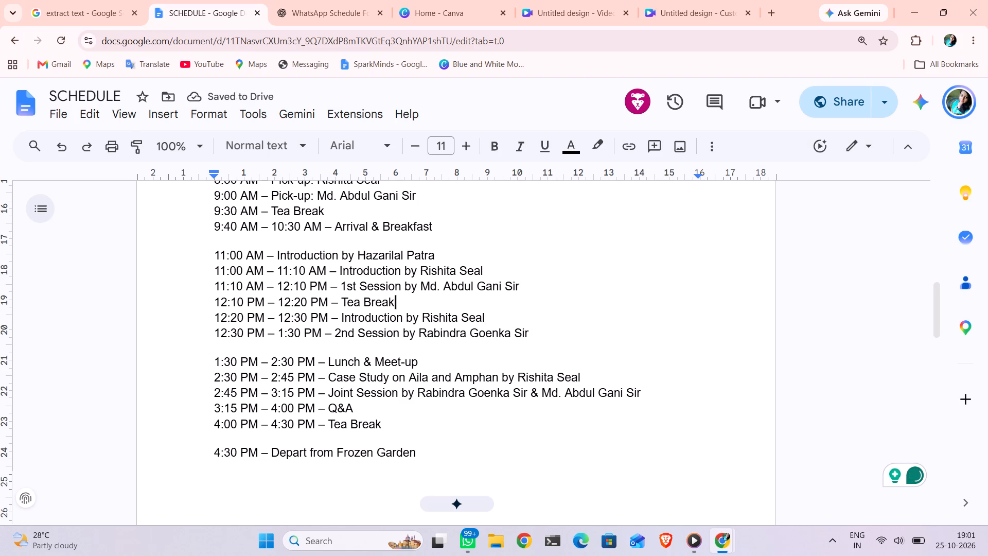
{"action": "scroll", "coordinate": [529, 379], "scroll_direction": "up", "scroll_amount": 3}
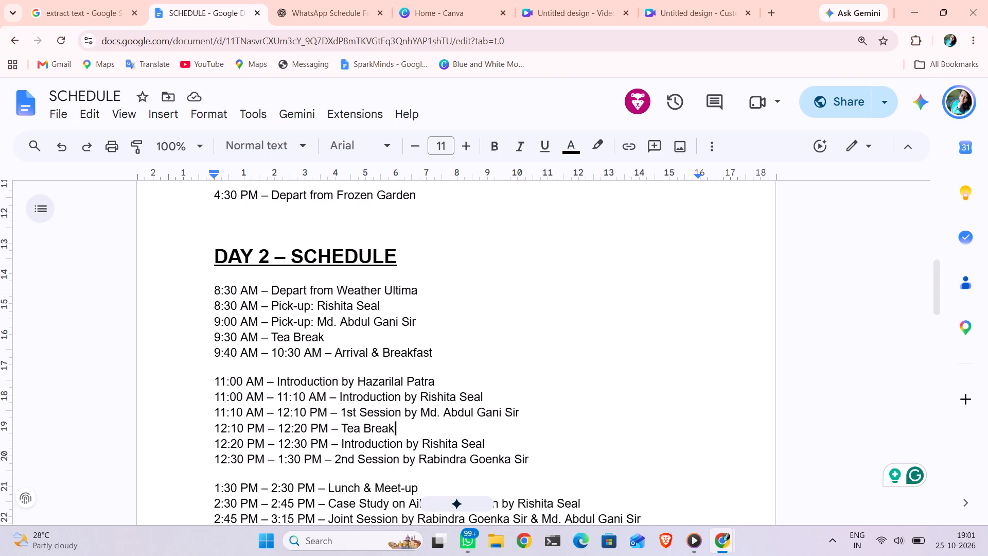
{"action": "scroll", "coordinate": [529, 379], "scroll_direction": "up", "scroll_amount": 1}
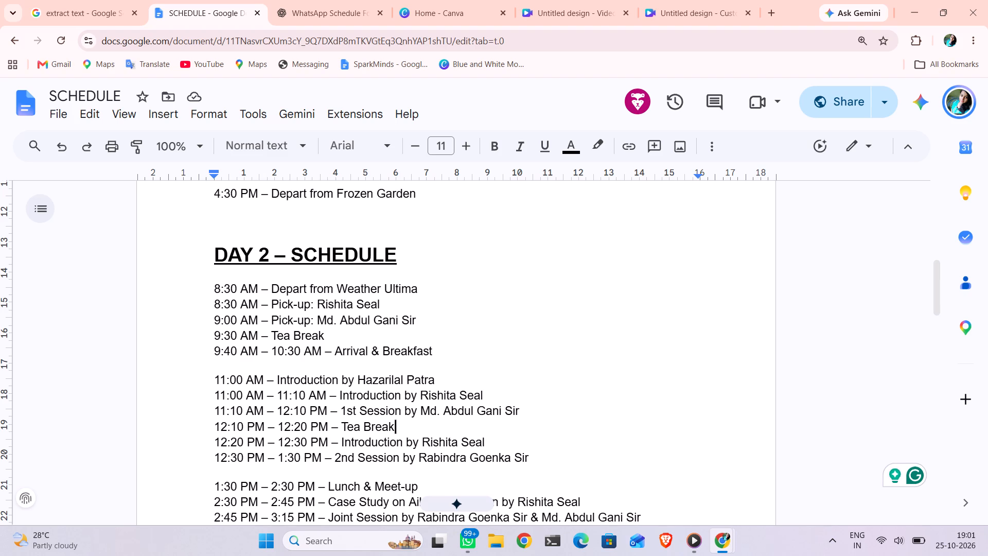
{"action": "scroll", "coordinate": [497, 260], "scroll_direction": "up", "scroll_amount": 4}
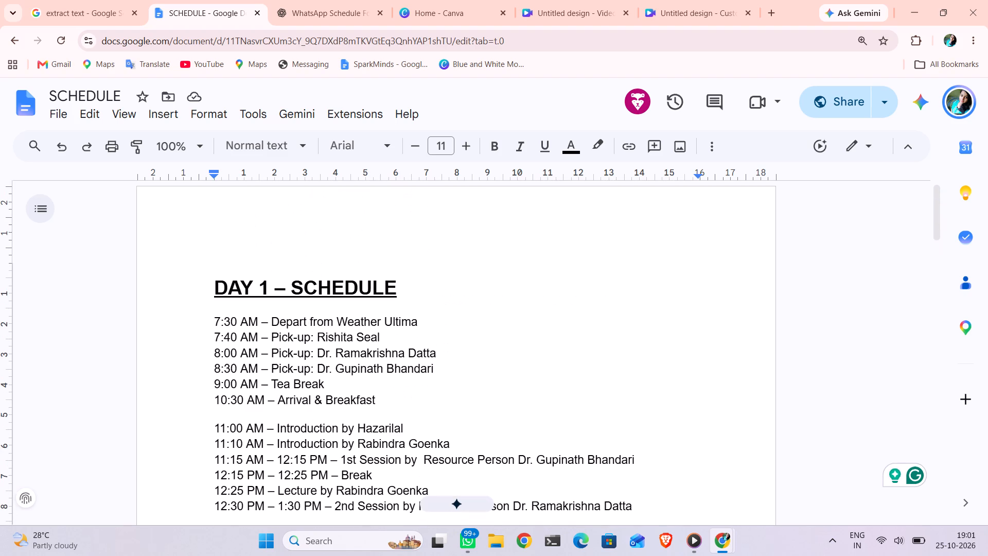
{"action": "scroll", "coordinate": [497, 260], "scroll_direction": "up", "scroll_amount": 1}
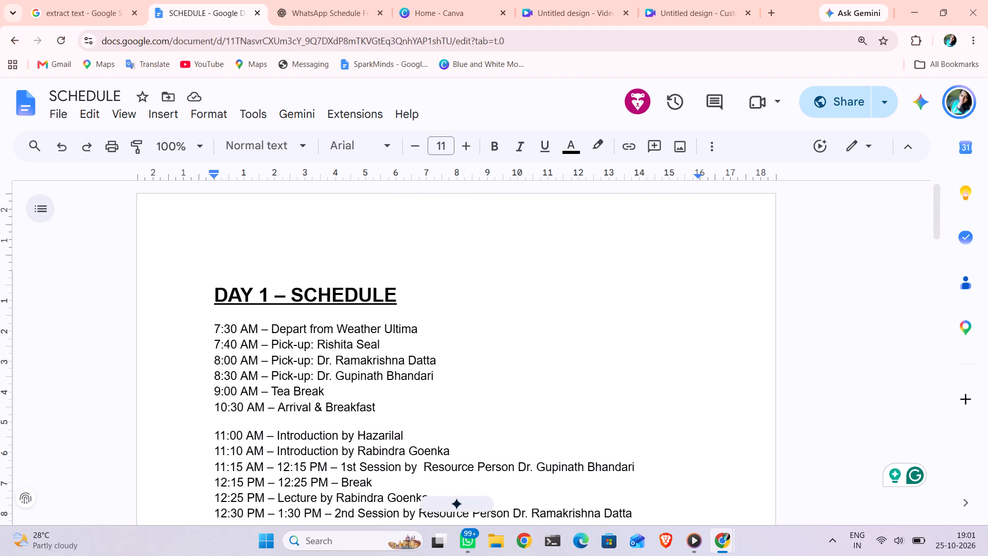
{"action": "scroll", "coordinate": [392, 343], "scroll_direction": "down", "scroll_amount": 2}
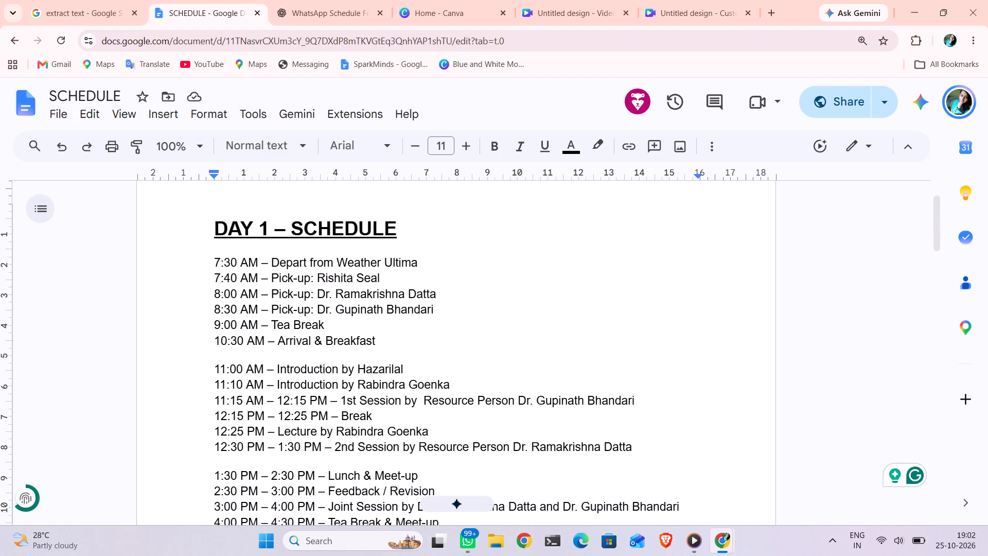
{"action": "left_click", "coordinate": [442, 279]}
{"action": "key", "text": "Down"}
{"action": "key", "text": "Down"}
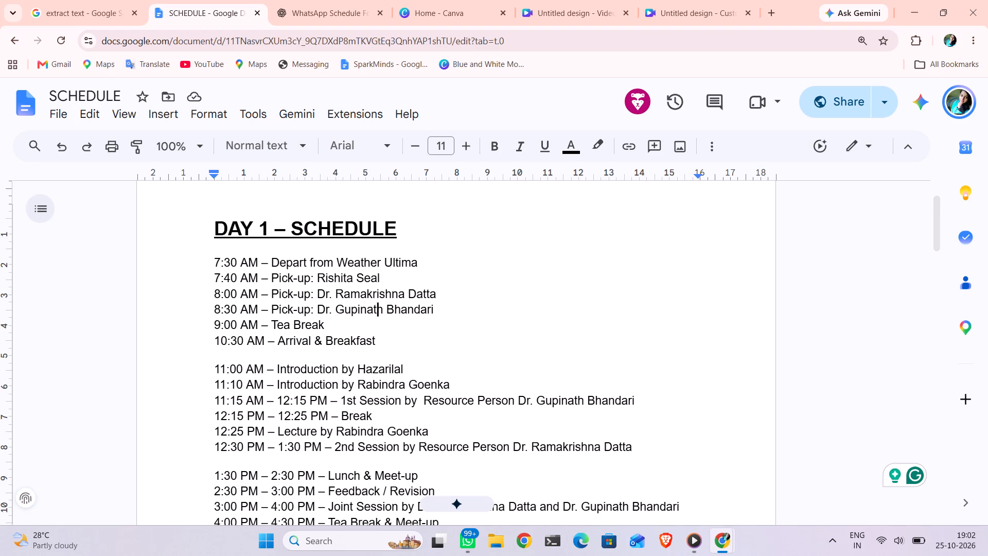
{"action": "key", "text": "Up"}
{"action": "key", "text": "Right"}
{"action": "key", "text": "Right"}
{"action": "key", "text": "Right"}
{"action": "key", "text": "Right"}
{"action": "key", "text": "Right"}
{"action": "key", "text": "Right"}
{"action": "key", "text": "Right"}
{"action": "key", "text": "Right"}
{"action": "key", "text": "Right"}
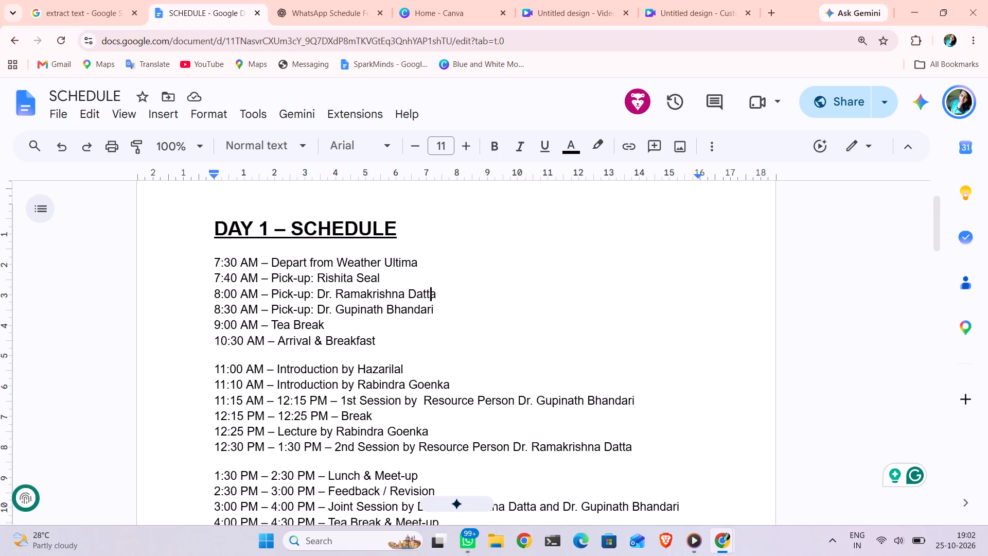
{"action": "key", "text": "Right"}
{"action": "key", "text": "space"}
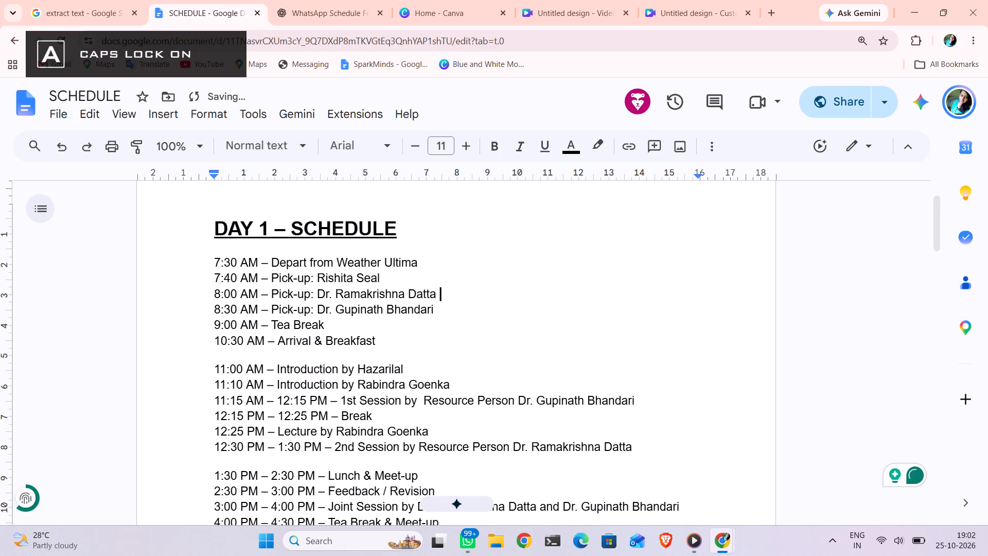
{"action": "key", "text": "ctrl+v"}
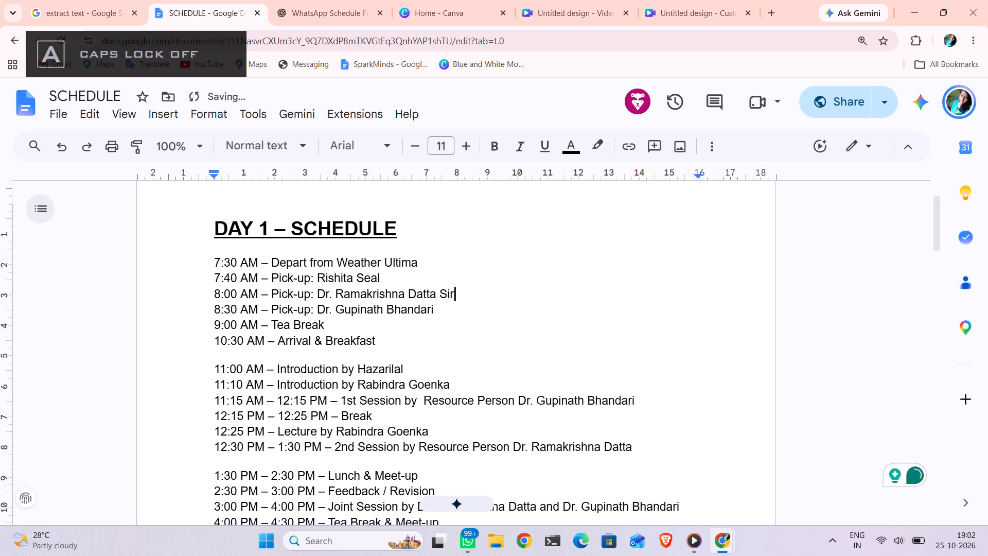
{"action": "key", "text": "Down"}
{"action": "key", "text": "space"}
{"action": "key", "text": "ctrl+v"}
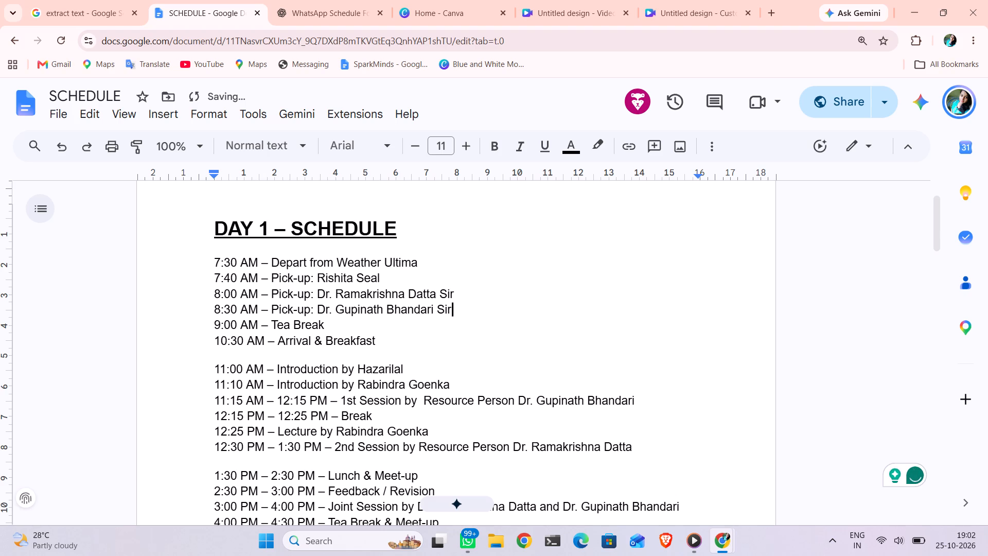
Add the surname "Patro" at the end of Day 1's 11:00 AM introduction line.
{"action": "key", "text": "Down"}
{"action": "key", "text": "Down"}
{"action": "key", "text": "Down"}
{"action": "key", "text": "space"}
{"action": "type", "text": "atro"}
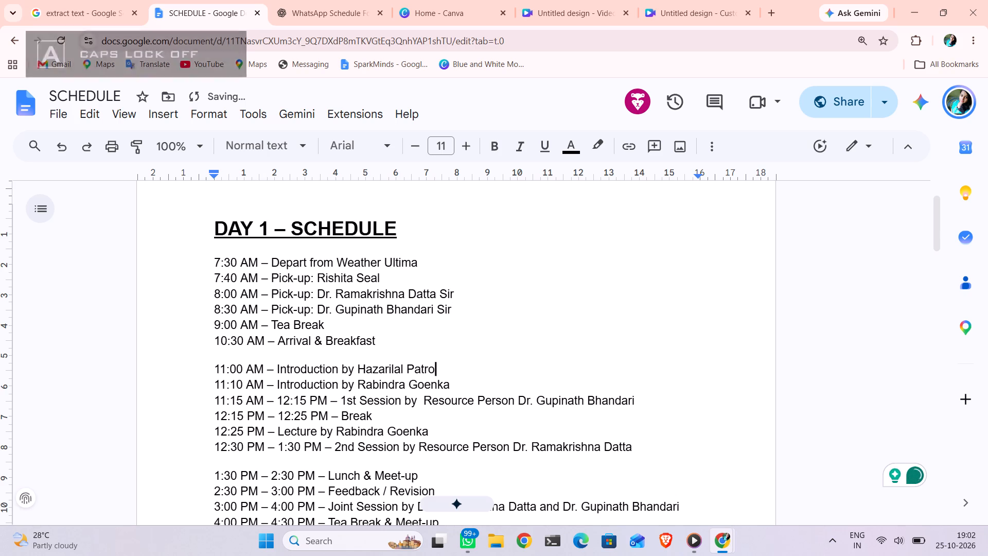
Paste "Sir" after the speaker's name in Day 1's 11:10 AM introduction line.
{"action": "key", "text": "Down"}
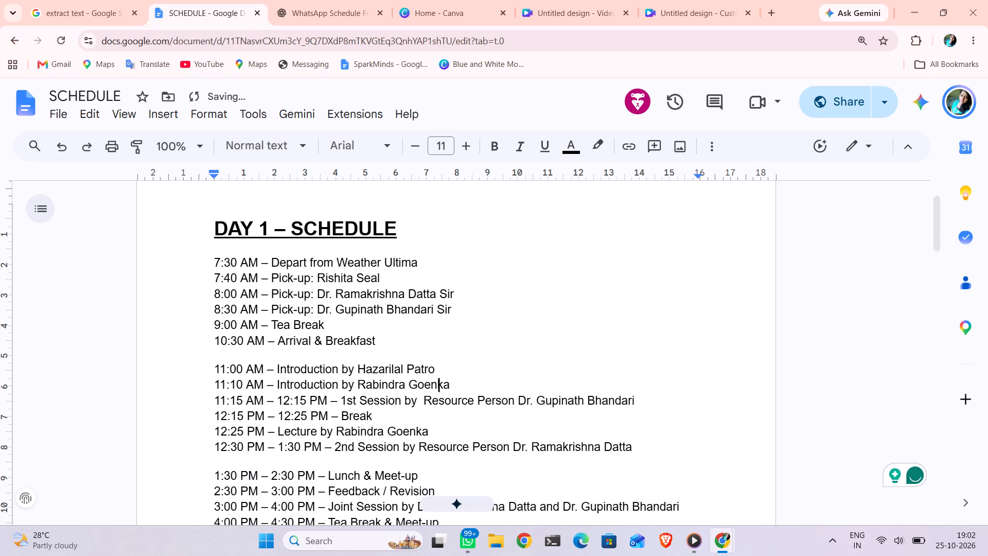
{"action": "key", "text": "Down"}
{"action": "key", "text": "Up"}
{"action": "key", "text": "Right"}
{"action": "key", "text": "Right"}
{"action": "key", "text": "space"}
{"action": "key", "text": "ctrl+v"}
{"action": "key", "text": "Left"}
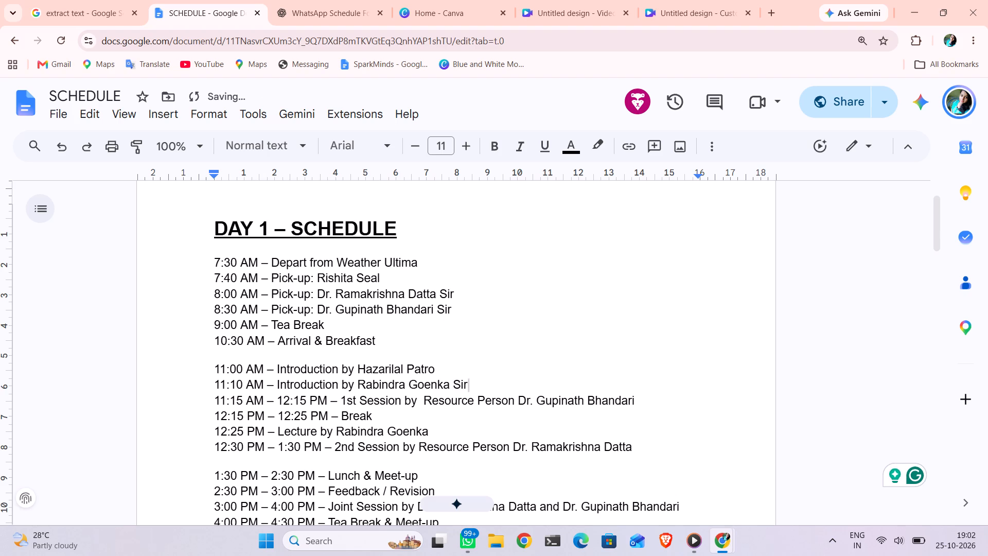
Paste "Sir" after the resource person's name in Day 1's 11:15 AM – 12:15 PM 1st Session line.
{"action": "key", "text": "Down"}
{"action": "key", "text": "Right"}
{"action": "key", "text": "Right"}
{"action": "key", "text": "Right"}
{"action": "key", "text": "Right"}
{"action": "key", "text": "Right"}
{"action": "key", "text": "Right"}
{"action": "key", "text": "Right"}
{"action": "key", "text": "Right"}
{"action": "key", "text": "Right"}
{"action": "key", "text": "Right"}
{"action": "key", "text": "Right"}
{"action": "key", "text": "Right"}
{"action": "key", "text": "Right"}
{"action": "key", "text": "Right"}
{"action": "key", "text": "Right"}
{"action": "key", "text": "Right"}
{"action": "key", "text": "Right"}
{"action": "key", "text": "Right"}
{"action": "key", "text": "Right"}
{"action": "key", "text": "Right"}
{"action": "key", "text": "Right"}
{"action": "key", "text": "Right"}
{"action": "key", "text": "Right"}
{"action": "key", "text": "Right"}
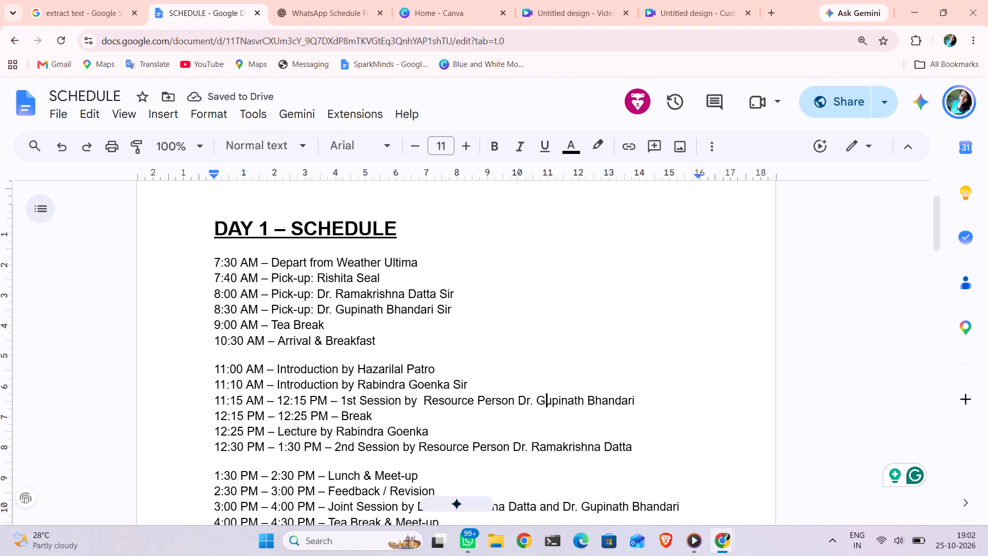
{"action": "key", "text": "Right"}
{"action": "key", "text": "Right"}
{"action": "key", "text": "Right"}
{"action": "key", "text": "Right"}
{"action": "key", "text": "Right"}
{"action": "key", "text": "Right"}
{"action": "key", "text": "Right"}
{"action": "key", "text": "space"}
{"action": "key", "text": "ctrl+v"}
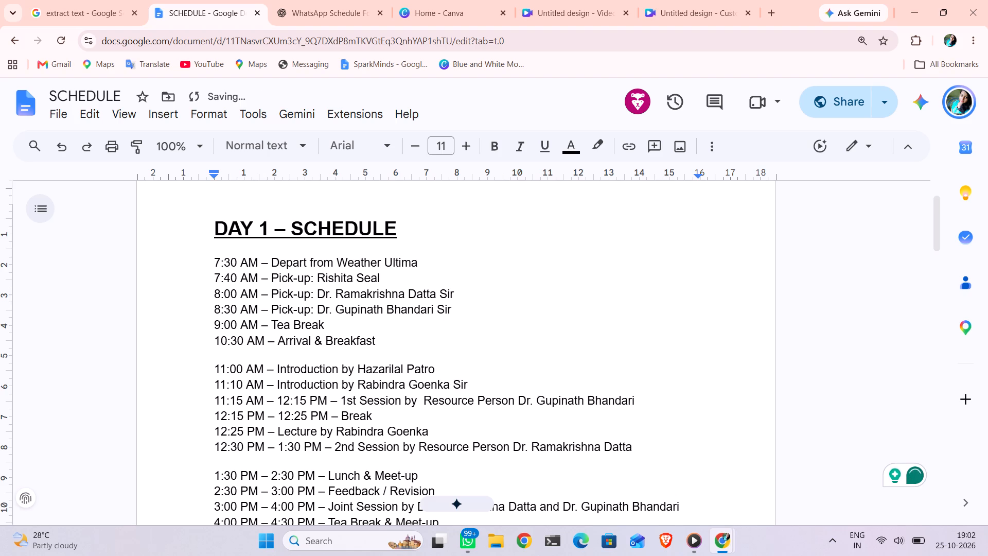
Paste "Sir" after the speaker's name in Day 1's 12:25 PM Lecture line.
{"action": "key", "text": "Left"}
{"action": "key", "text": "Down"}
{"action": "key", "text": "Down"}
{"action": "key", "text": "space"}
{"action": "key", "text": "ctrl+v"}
Paste "Sir" after the resource person's name in Day 1's 12:30 PM – 1:30 PM 2nd Session line.
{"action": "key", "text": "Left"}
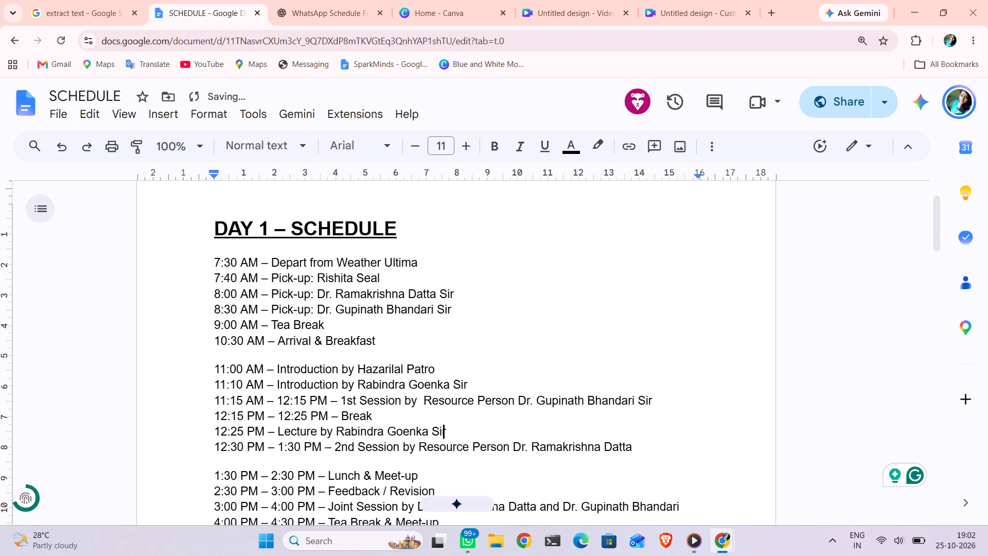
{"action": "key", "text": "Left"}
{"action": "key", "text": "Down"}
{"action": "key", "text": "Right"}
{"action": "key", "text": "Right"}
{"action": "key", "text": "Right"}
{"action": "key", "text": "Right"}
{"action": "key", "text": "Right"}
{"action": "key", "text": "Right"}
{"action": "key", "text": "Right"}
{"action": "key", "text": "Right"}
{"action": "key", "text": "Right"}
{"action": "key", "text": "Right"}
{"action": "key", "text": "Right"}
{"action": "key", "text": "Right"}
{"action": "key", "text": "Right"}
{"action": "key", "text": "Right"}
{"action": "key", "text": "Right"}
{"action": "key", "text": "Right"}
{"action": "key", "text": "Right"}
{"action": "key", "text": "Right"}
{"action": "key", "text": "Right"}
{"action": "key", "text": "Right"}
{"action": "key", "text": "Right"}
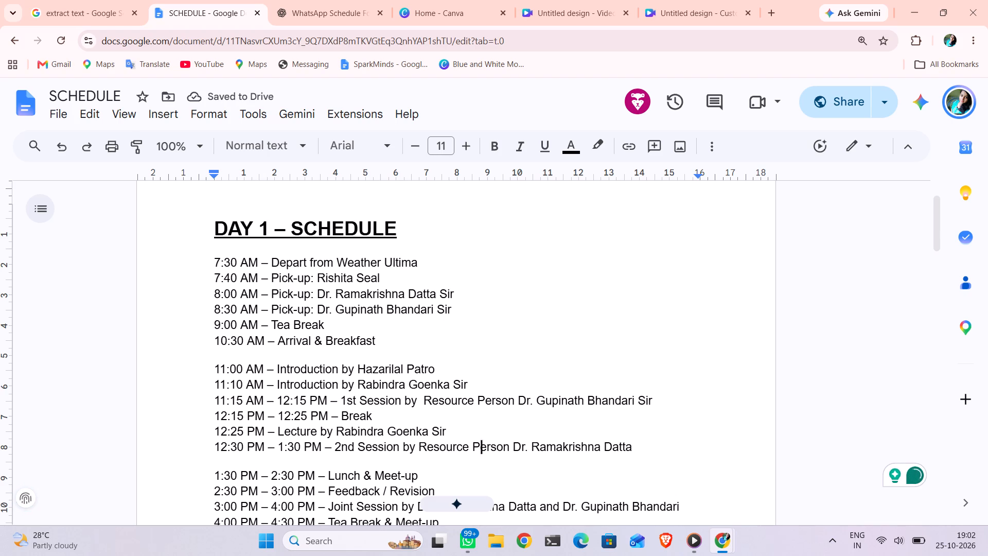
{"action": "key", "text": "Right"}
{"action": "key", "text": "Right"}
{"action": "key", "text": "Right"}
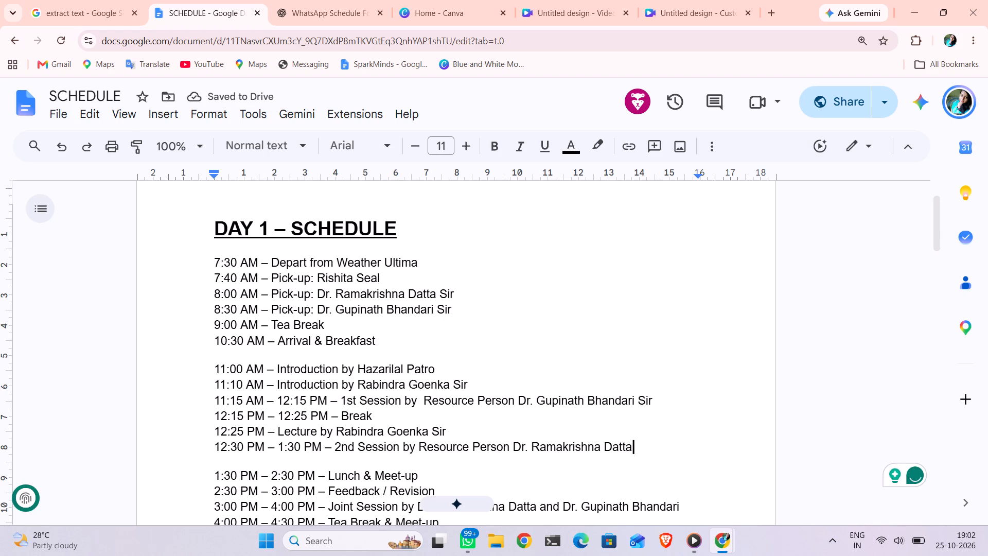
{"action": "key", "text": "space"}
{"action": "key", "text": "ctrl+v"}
Paste "Sir" after the first doctor's name in Day 1's 3:00 PM – 4:00 PM Joint Session line.
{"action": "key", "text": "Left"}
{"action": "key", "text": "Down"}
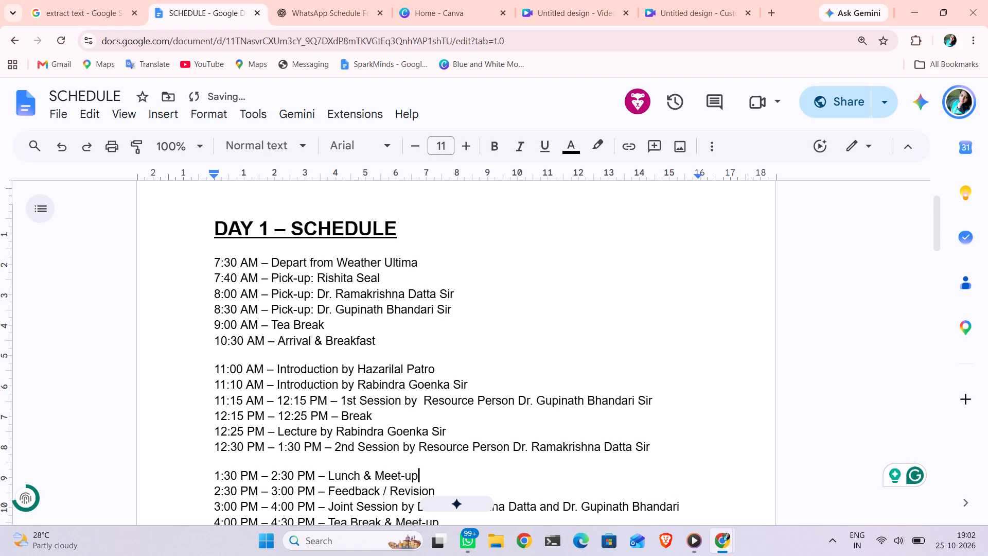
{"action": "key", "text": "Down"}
{"action": "scroll", "coordinate": [442, 279], "scroll_direction": "down", "scroll_amount": 2}
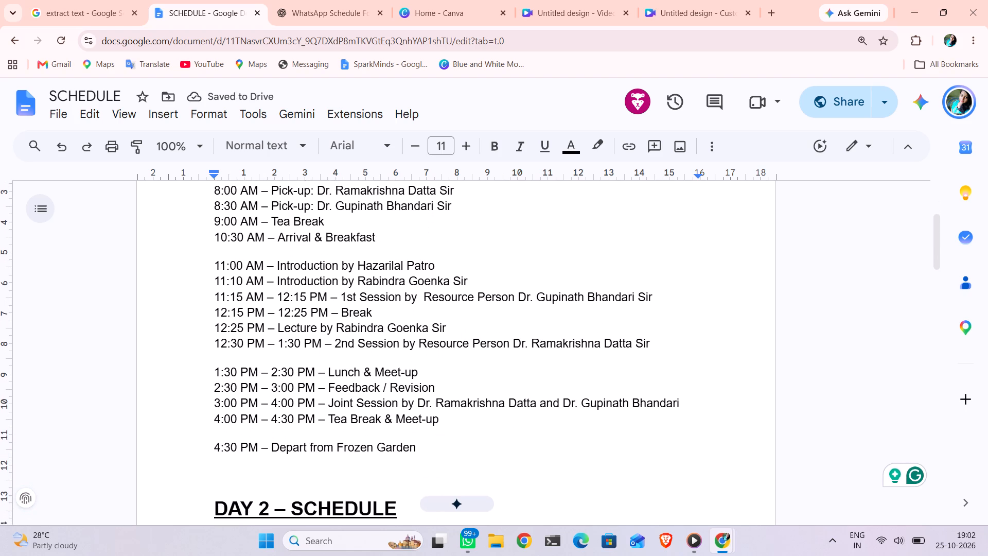
{"action": "key", "text": "Down"}
{"action": "key", "text": "Left"}
{"action": "key", "text": "Left"}
{"action": "key", "text": "Left"}
{"action": "key", "text": "Left"}
{"action": "key", "text": "Left"}
{"action": "key", "text": "Left"}
{"action": "key", "text": "Left"}
{"action": "key", "text": "Left"}
{"action": "key", "text": "Left"}
{"action": "key", "text": "Left"}
{"action": "key", "text": "Left"}
{"action": "key", "text": "Left"}
{"action": "key", "text": "Left"}
{"action": "key", "text": "Left"}
{"action": "key", "text": "Left"}
{"action": "key", "text": "Left"}
{"action": "key", "text": "Left"}
{"action": "key", "text": "Left"}
{"action": "key", "text": "Left"}
{"action": "key", "text": "Left"}
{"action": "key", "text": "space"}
{"action": "key", "text": "ctrl+v"}
Paste "Sir" after the second doctor's name at the end of Day 1's 3:00 PM – 4:00 PM Joint Session line.
{"action": "key", "text": "Right"}
{"action": "key", "text": "Right"}
{"action": "key", "text": "Right"}
{"action": "key", "text": "Right"}
{"action": "key", "text": "Right"}
{"action": "key", "text": "Right"}
{"action": "key", "text": "Right"}
{"action": "key", "text": "Right"}
{"action": "key", "text": "Right"}
{"action": "key", "text": "Right"}
{"action": "key", "text": "Right"}
{"action": "key", "text": "Right"}
{"action": "key", "text": "Right"}
{"action": "key", "text": "Right"}
{"action": "key", "text": "Right"}
{"action": "key", "text": "Right"}
{"action": "key", "text": "Right"}
{"action": "key", "text": "Right"}
{"action": "key", "text": "Right"}
{"action": "key", "text": "Right"}
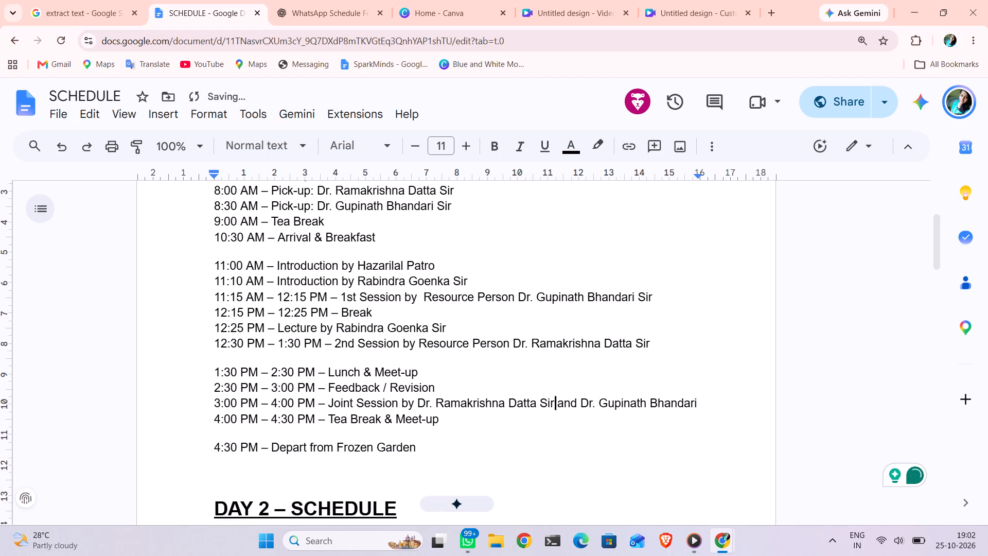
{"action": "key", "text": "Right"}
{"action": "key", "text": "Right"}
{"action": "key", "text": "Right"}
{"action": "key", "text": "Right"}
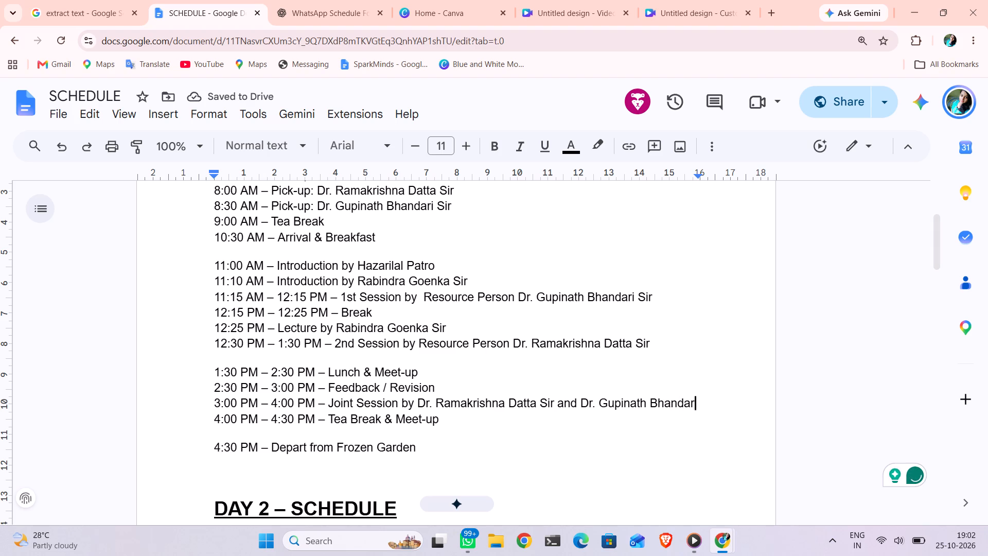
{"action": "key", "text": "Right"}
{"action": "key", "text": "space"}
{"action": "key", "text": "ctrl+v"}
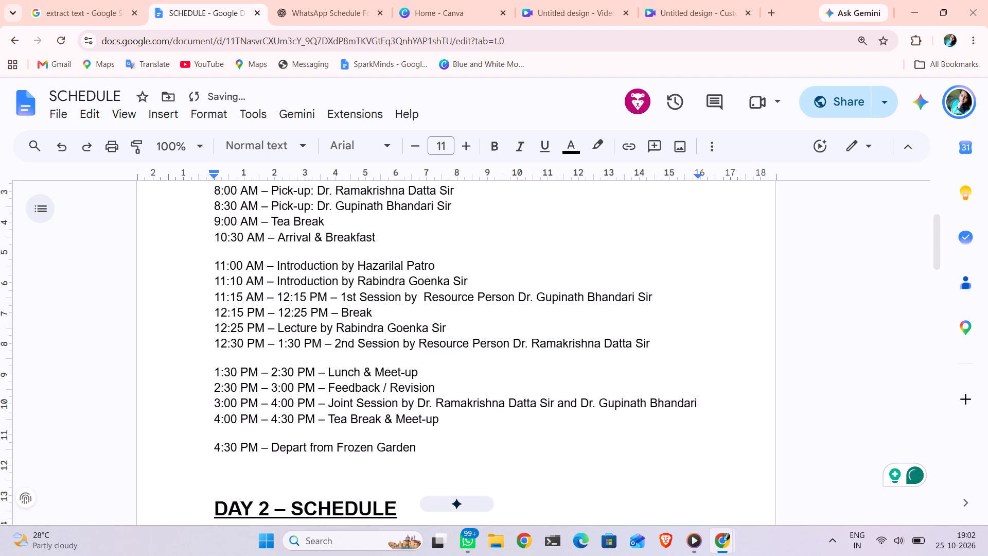
{"action": "key", "text": "BackSpace"}
{"action": "key", "text": "BackSpace"}
{"action": "key", "text": "BackSpace"}
{"action": "key", "text": "ctrl+v"}
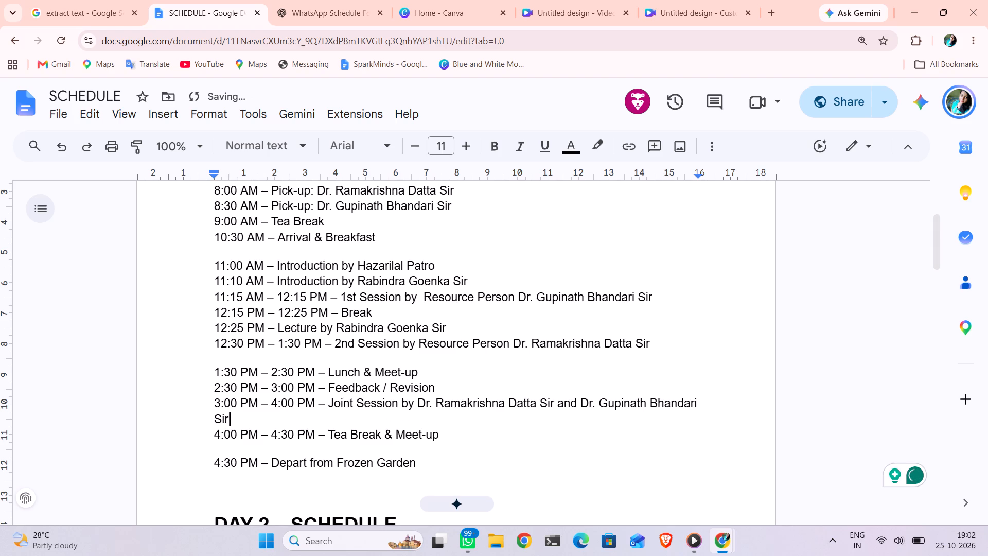
Correct the surname at the end of Day 2's 11:00 AM introduction line to "Patro".
{"action": "scroll", "coordinate": [442, 279], "scroll_direction": "down", "scroll_amount": 5}
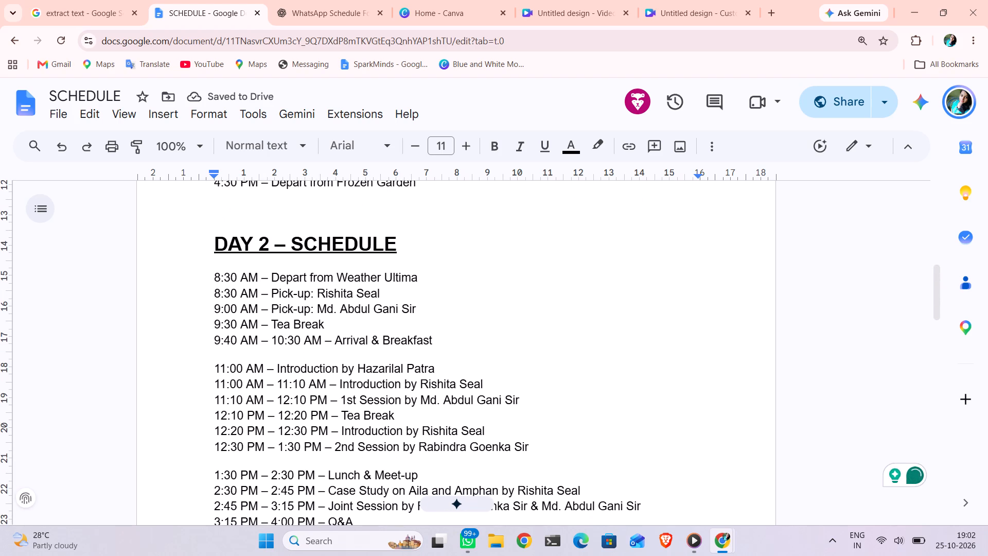
{"action": "scroll", "coordinate": [390, 349], "scroll_direction": "down", "scroll_amount": 1}
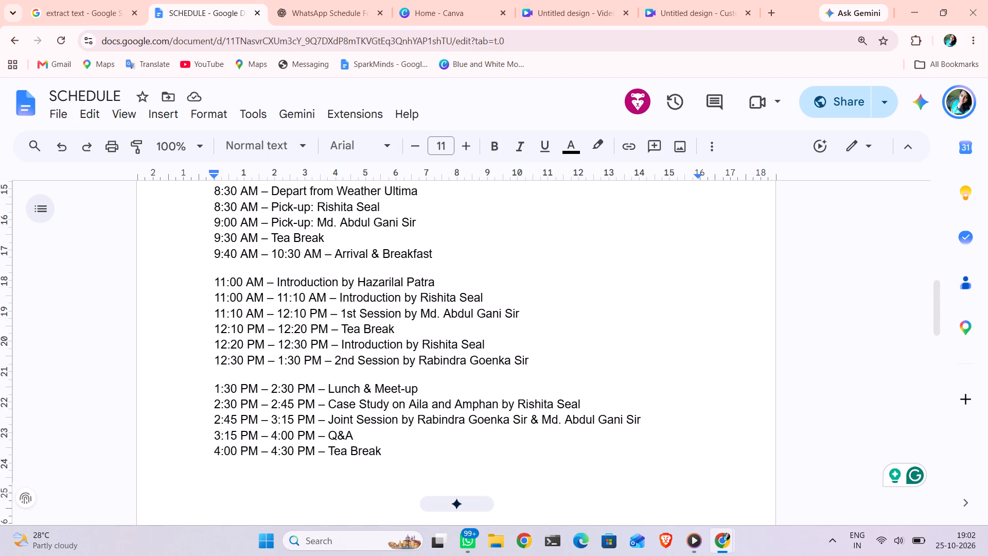
{"action": "left_click", "coordinate": [438, 277]}
{"action": "key", "text": "BackSpace"}
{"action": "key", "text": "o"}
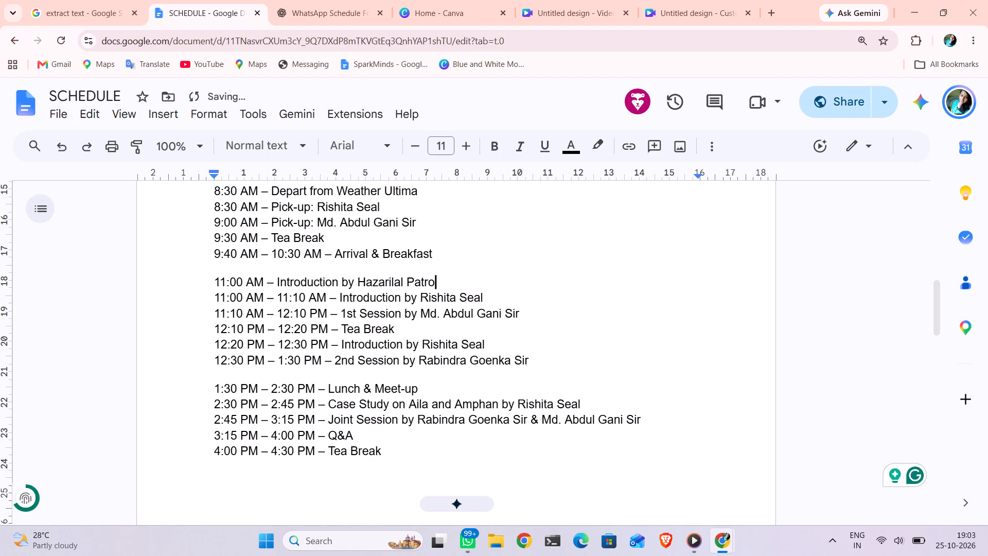
Review the names, titles and page layout throughout the Day 1 and Day 2 schedules.
{"action": "scroll", "coordinate": [438, 277], "scroll_direction": "up", "scroll_amount": 4}
{"action": "scroll", "coordinate": [438, 277], "scroll_direction": "down", "scroll_amount": 1}
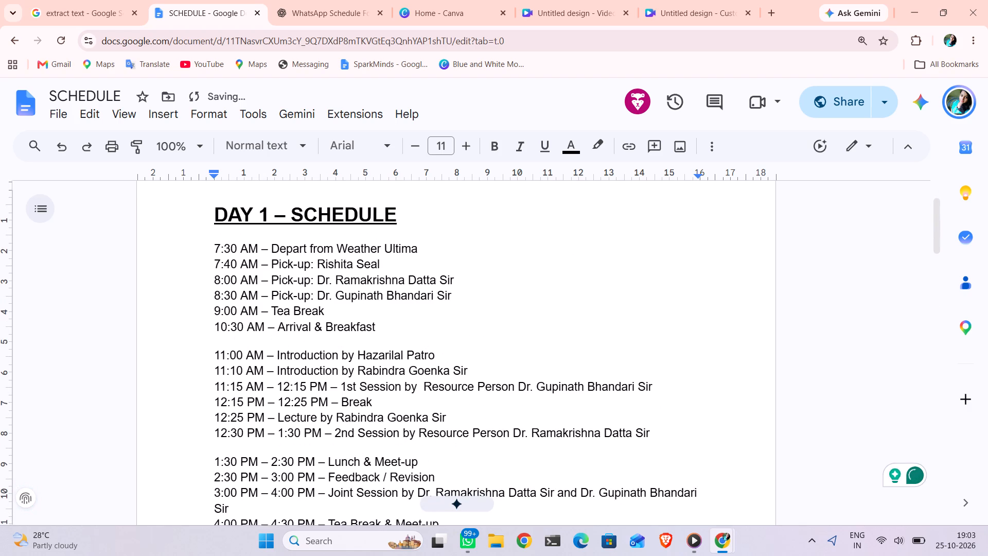
{"action": "scroll", "coordinate": [438, 277], "scroll_direction": "down", "scroll_amount": 1}
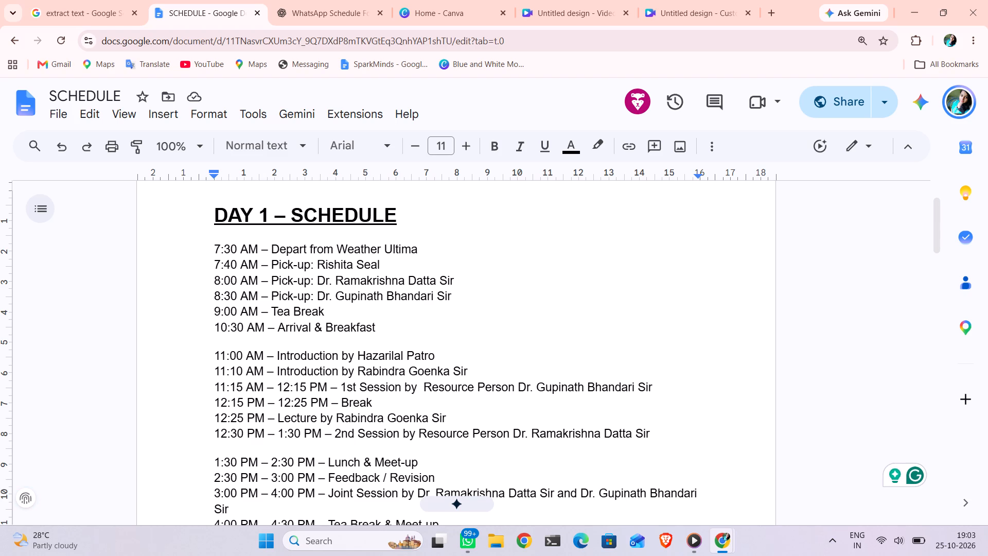
{"action": "scroll", "coordinate": [438, 277], "scroll_direction": "down", "scroll_amount": 2}
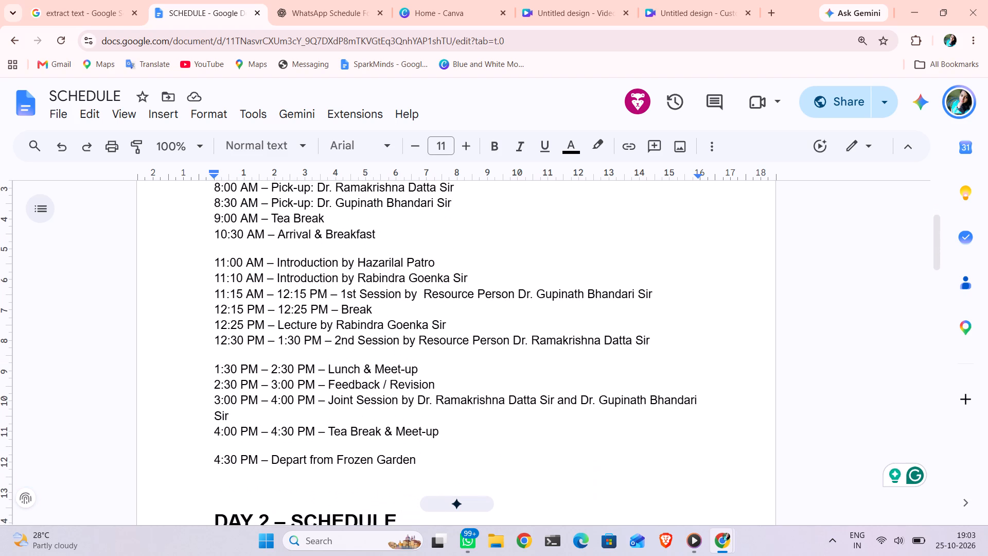
{"action": "scroll", "coordinate": [438, 277], "scroll_direction": "down", "scroll_amount": 3}
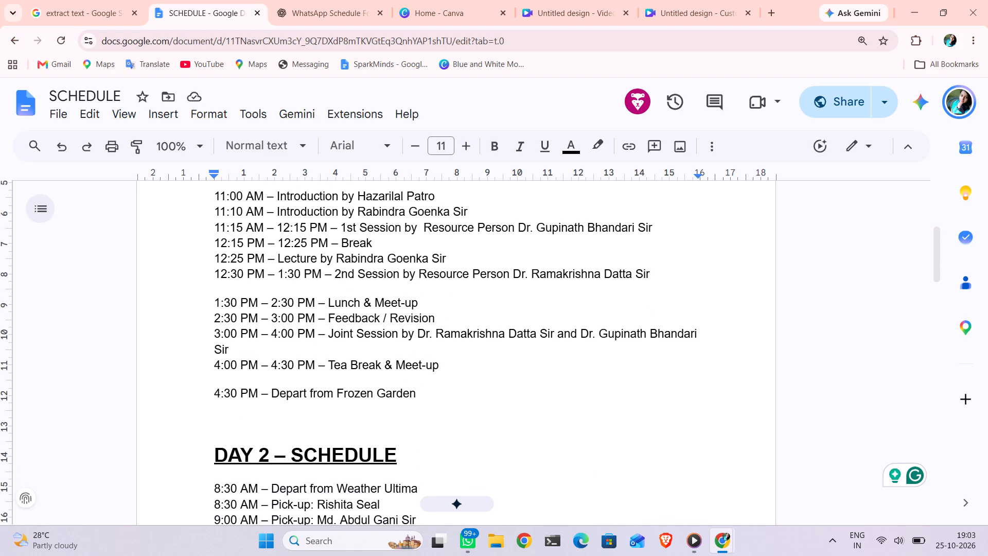
{"action": "scroll", "coordinate": [438, 277], "scroll_direction": "down", "scroll_amount": 3}
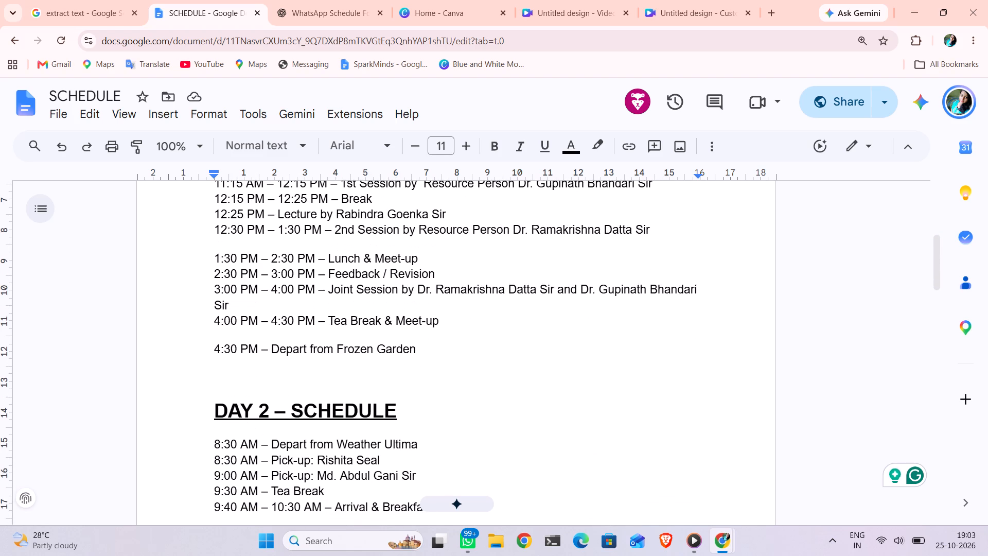
{"action": "scroll", "coordinate": [438, 277], "scroll_direction": "down", "scroll_amount": 3}
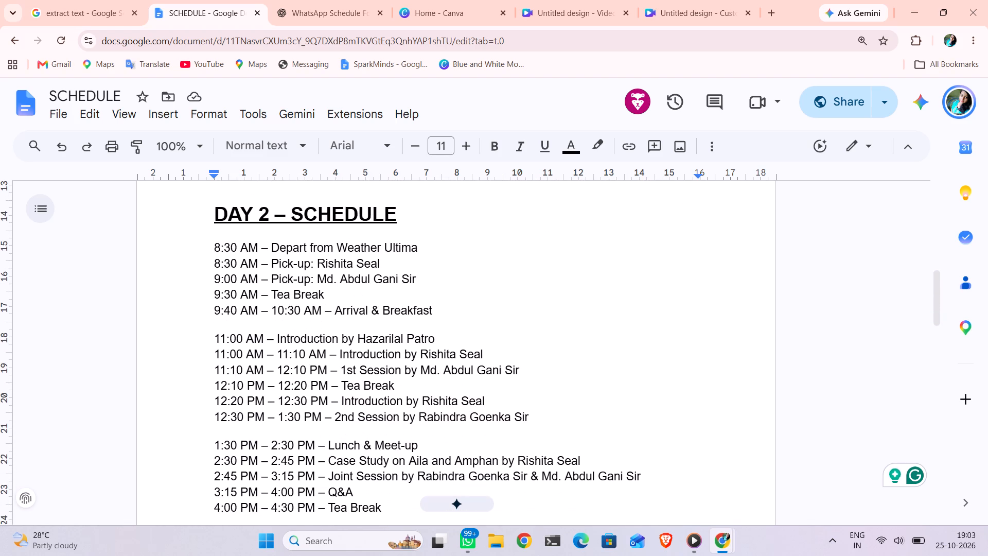
{"action": "scroll", "coordinate": [438, 277], "scroll_direction": "down", "scroll_amount": 2}
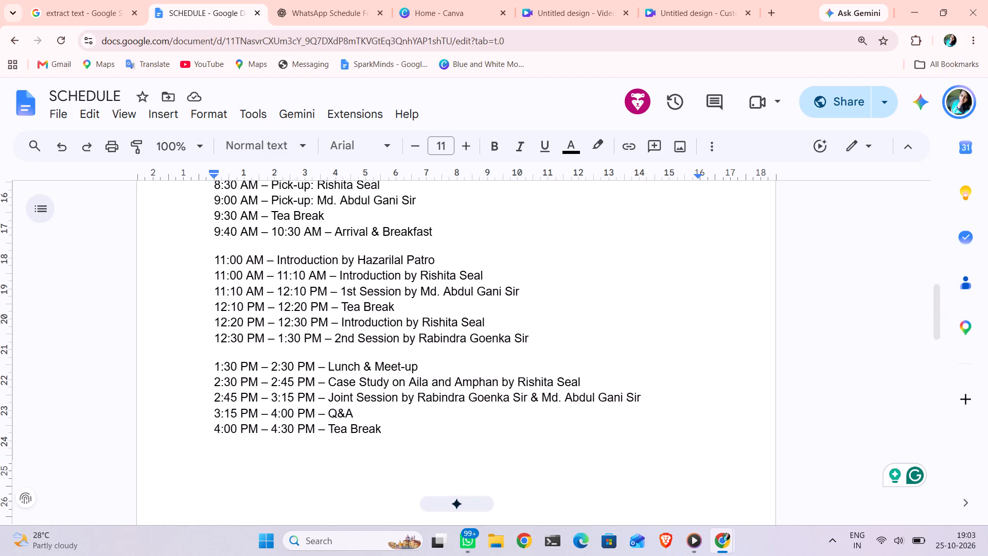
{"action": "scroll", "coordinate": [438, 277], "scroll_direction": "down", "scroll_amount": 3}
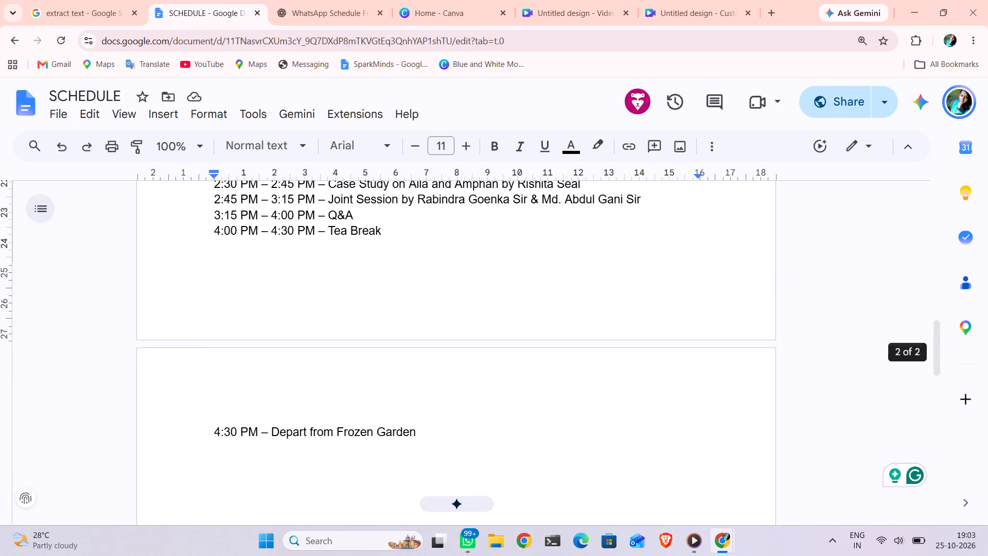
{"action": "scroll", "coordinate": [438, 277], "scroll_direction": "up", "scroll_amount": 5}
{"action": "scroll", "coordinate": [438, 277], "scroll_direction": "down", "scroll_amount": 2}
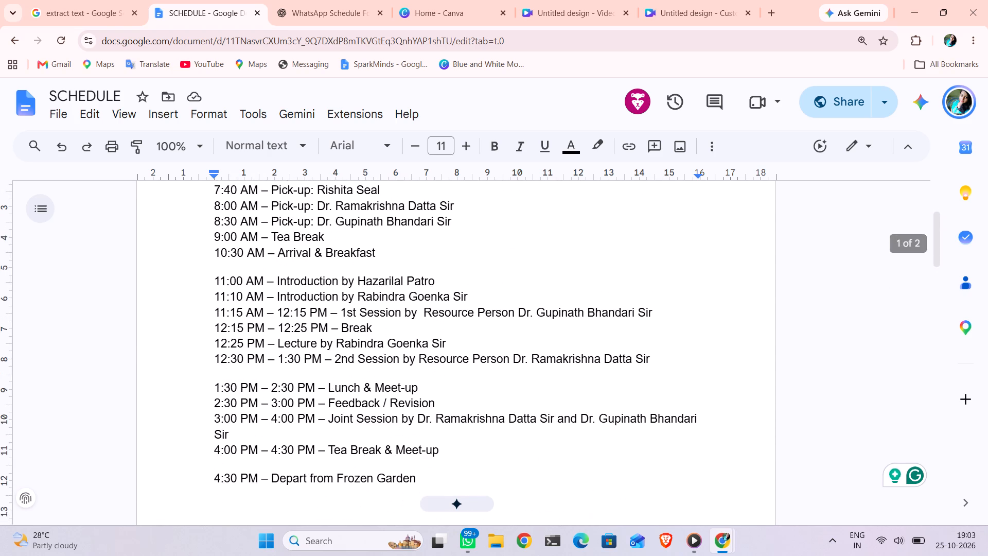
{"action": "scroll", "coordinate": [438, 277], "scroll_direction": "down", "scroll_amount": 4}
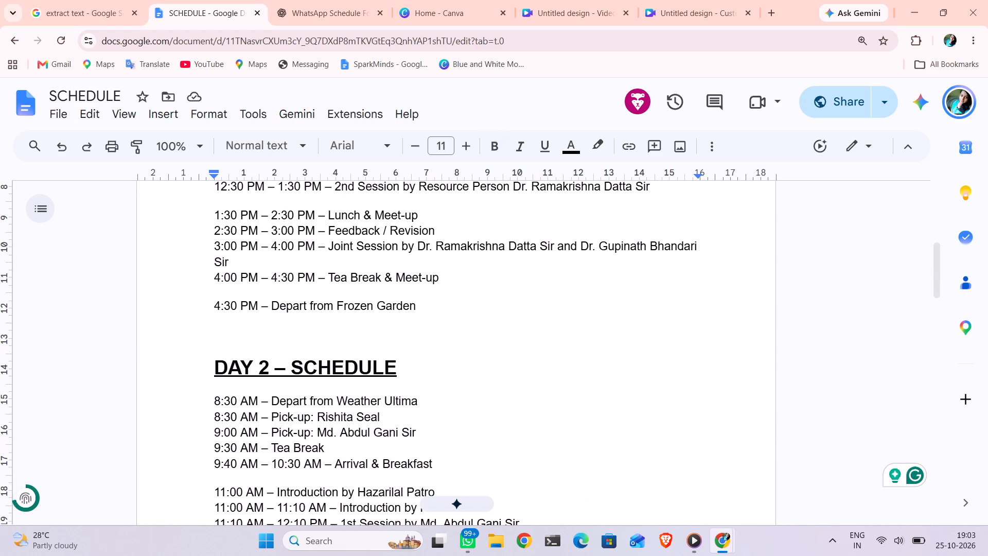
Insert blank lines after Day 1's 4:30 PM line to push the "DAY 2 – SCHEDULE" heading onto the second page.
{"action": "left_click", "coordinate": [437, 276]}
{"action": "key", "text": "Down"}
{"action": "key", "text": "Down"}
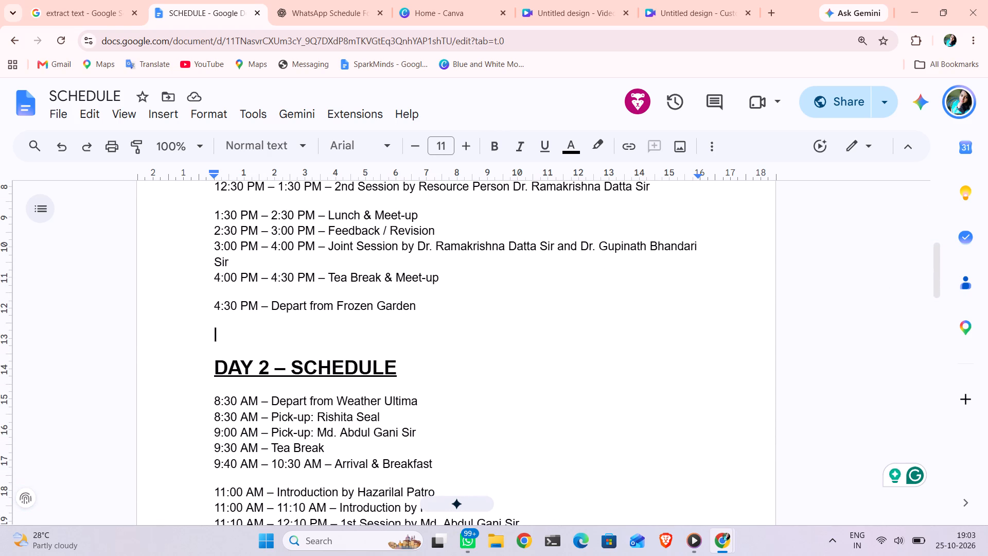
{"action": "key", "text": "Return"}
{"action": "key", "text": "Return"}
{"action": "key", "text": "Return"}
{"action": "key", "text": "Return"}
{"action": "key", "text": "Return"}
{"action": "key", "text": "Return"}
{"action": "key", "text": "Return"}
{"action": "key", "text": "Return"}
{"action": "key", "text": "Return"}
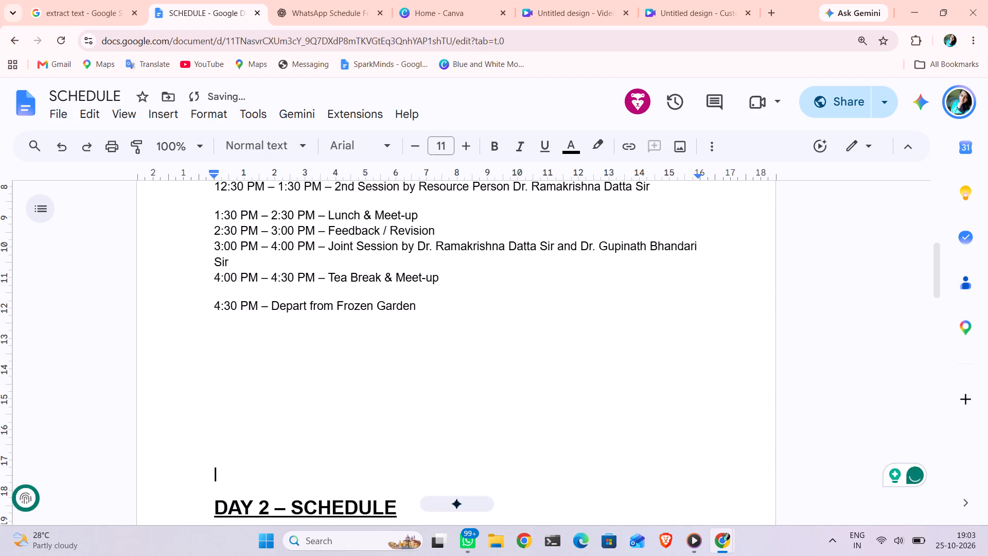
{"action": "scroll", "coordinate": [437, 276], "scroll_direction": "down", "scroll_amount": 4}
{"action": "key", "text": "Return"}
{"action": "key", "text": "Return"}
{"action": "key", "text": "Return"}
{"action": "key", "text": "Return"}
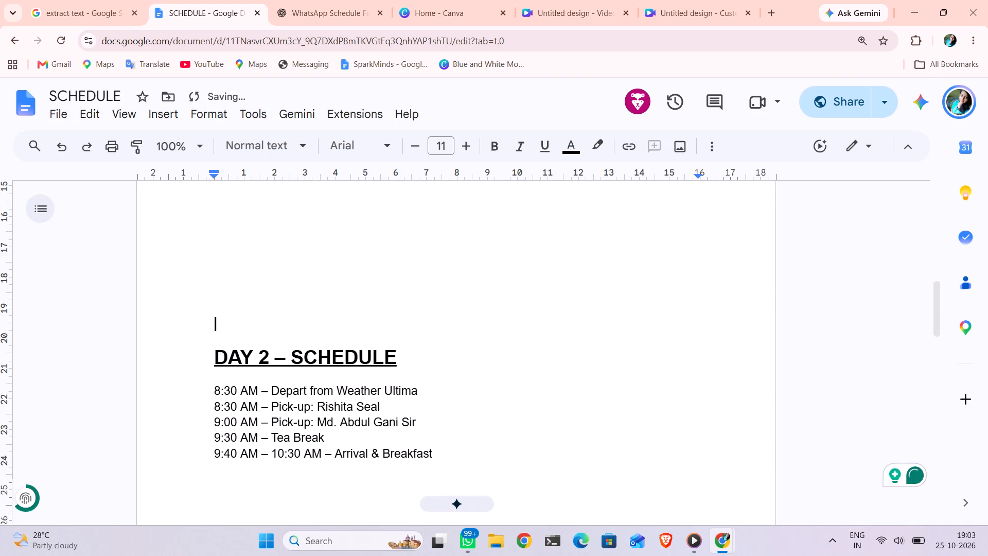
{"action": "key", "text": "Return"}
{"action": "key", "text": "Return"}
{"action": "key", "text": "Return"}
{"action": "key", "text": "Return"}
{"action": "key", "text": "Return"}
{"action": "key", "text": "Return"}
{"action": "key", "text": "Return"}
{"action": "key", "text": "Return"}
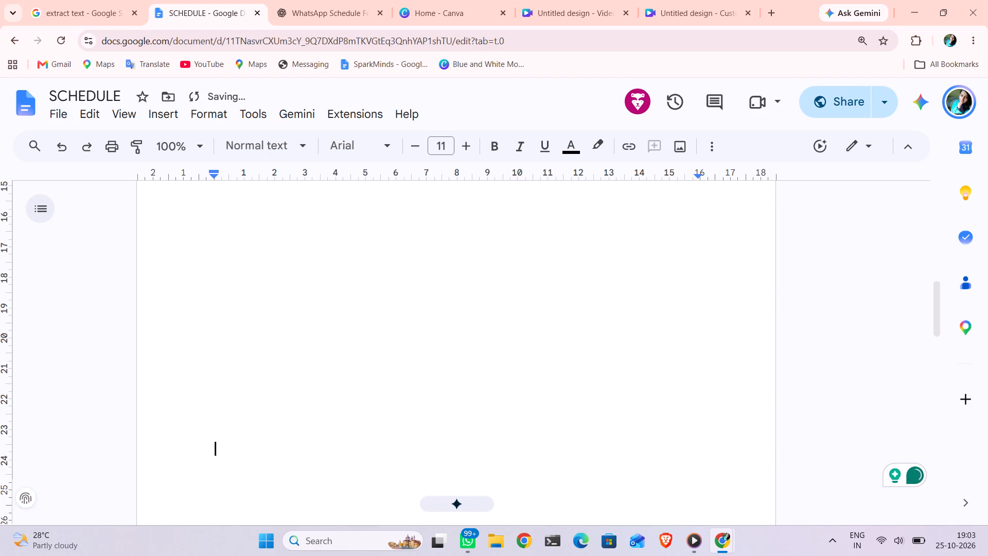
{"action": "scroll", "coordinate": [437, 276], "scroll_direction": "down", "scroll_amount": 4}
{"action": "scroll", "coordinate": [437, 276], "scroll_direction": "up", "scroll_amount": 8}
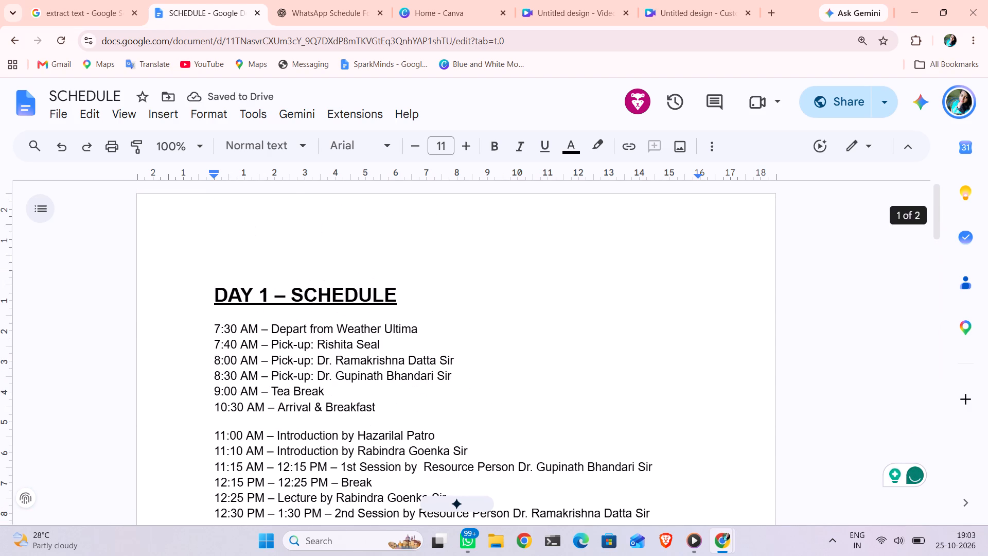
{"action": "scroll", "coordinate": [437, 276], "scroll_direction": "down", "scroll_amount": 1}
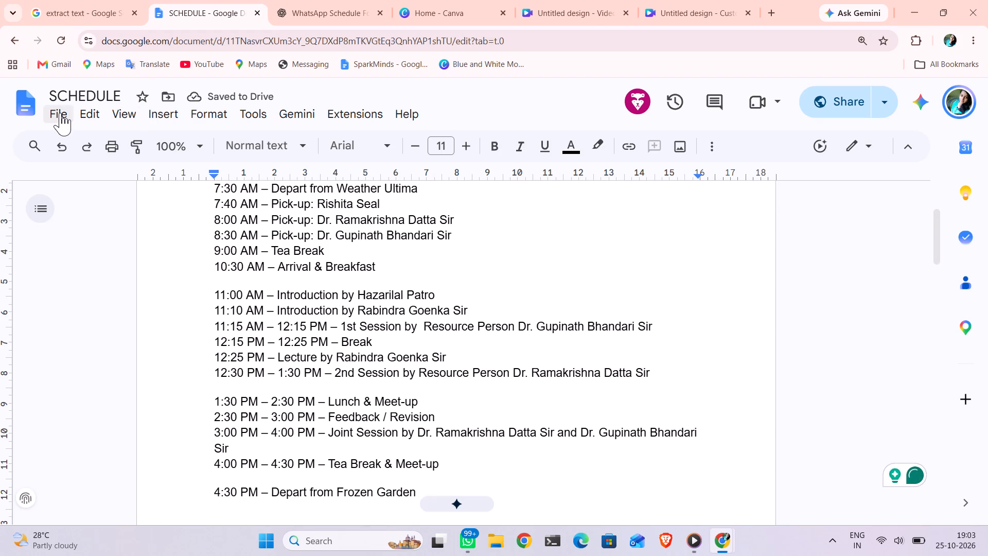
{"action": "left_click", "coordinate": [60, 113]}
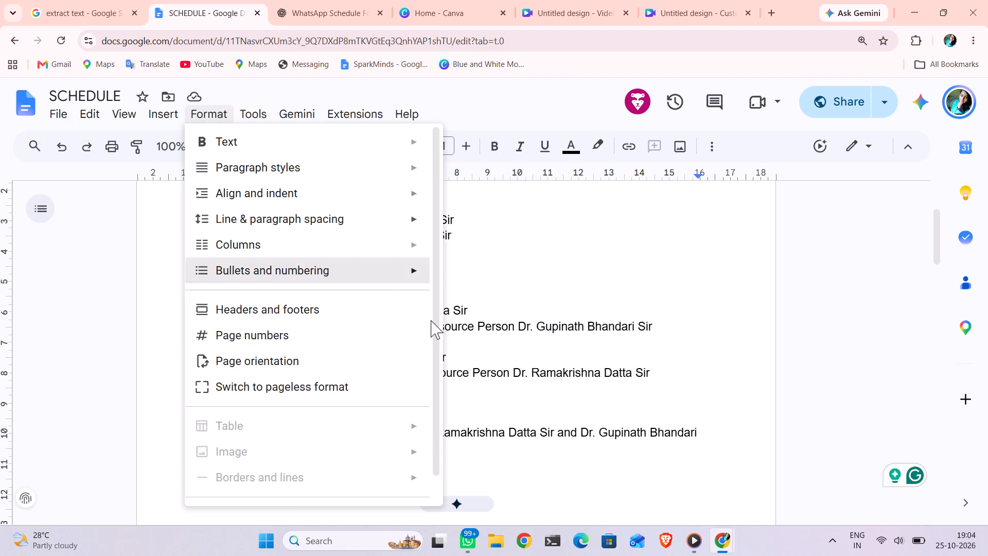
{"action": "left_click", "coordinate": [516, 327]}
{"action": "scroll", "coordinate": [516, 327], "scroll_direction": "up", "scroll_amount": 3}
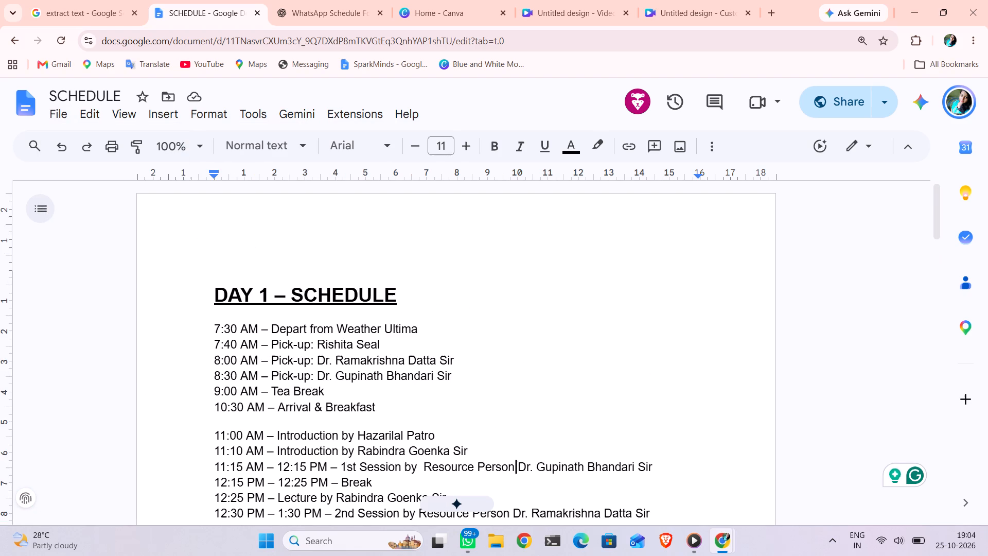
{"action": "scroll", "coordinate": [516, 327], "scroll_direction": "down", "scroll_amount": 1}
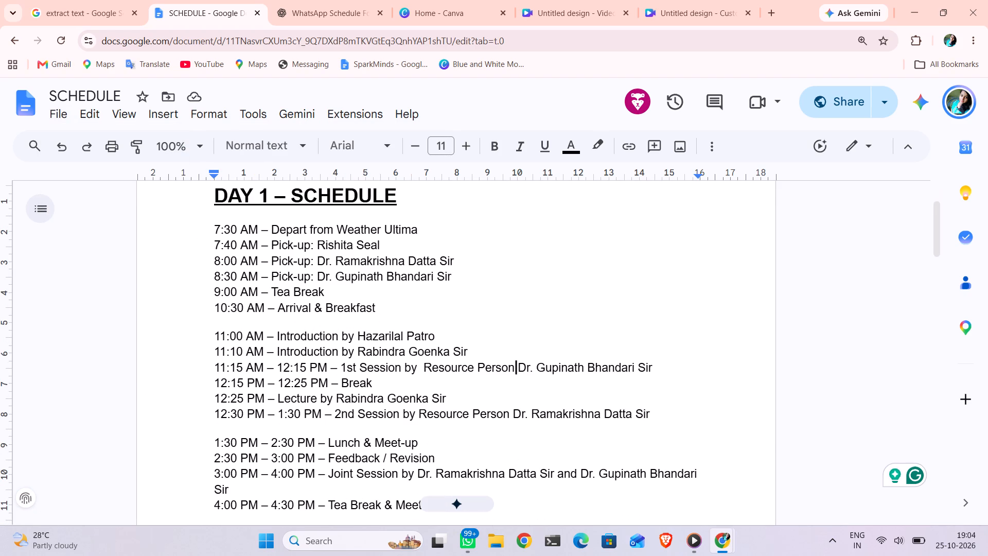
Download the SCHEDULE document as a PDF document (.pdf).
{"action": "left_click", "coordinate": [64, 116]}
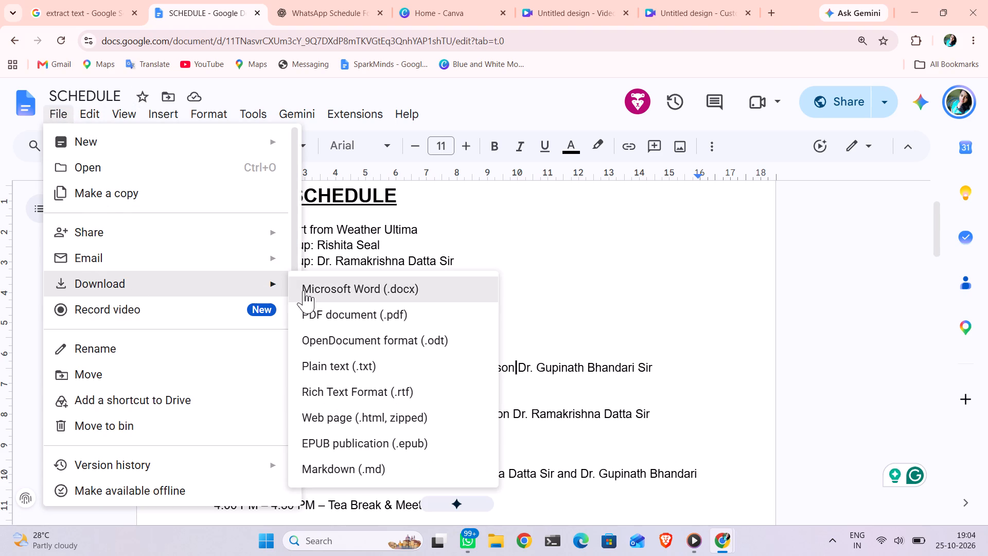
{"action": "left_click", "coordinate": [315, 310]}
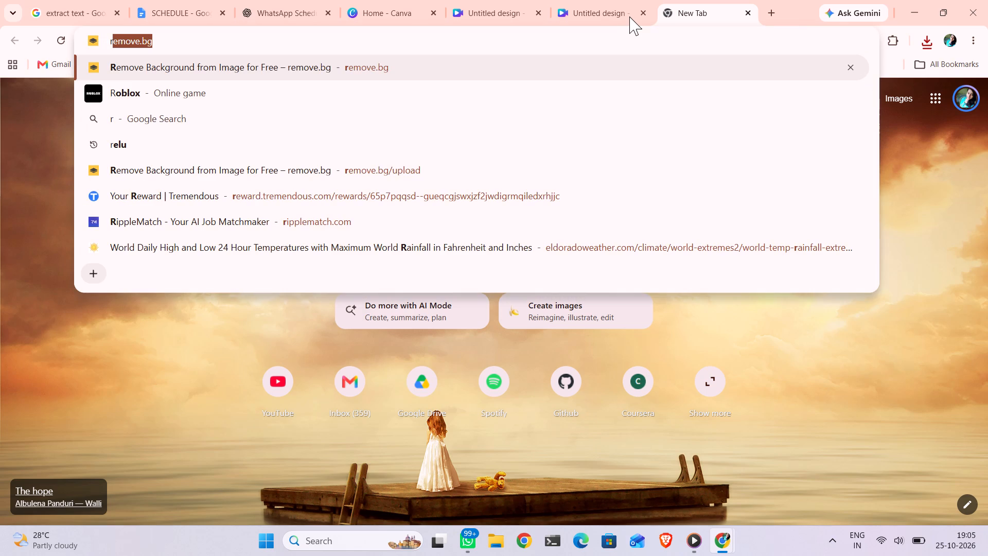
Search the web for "remove pages from pdf" and open iLovePDF's page-removal tool.
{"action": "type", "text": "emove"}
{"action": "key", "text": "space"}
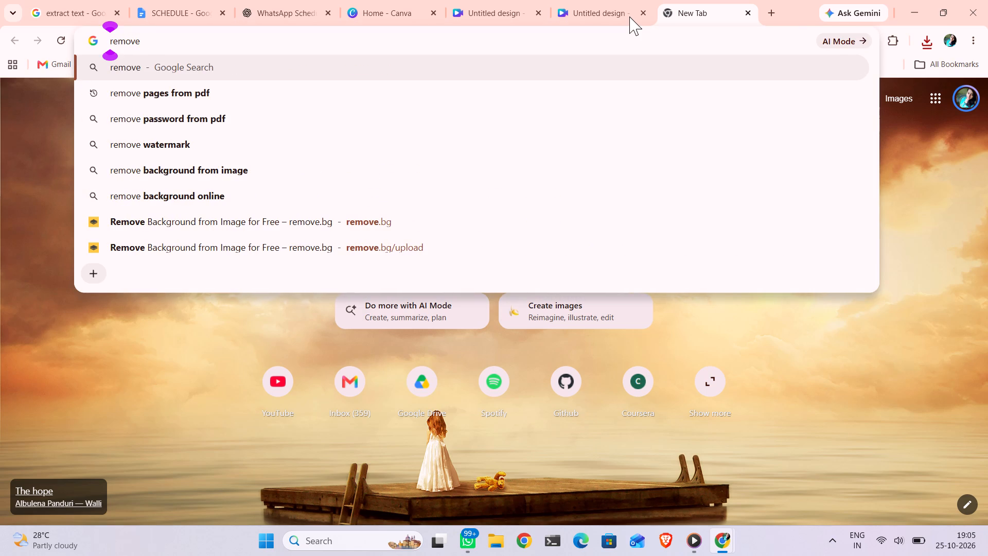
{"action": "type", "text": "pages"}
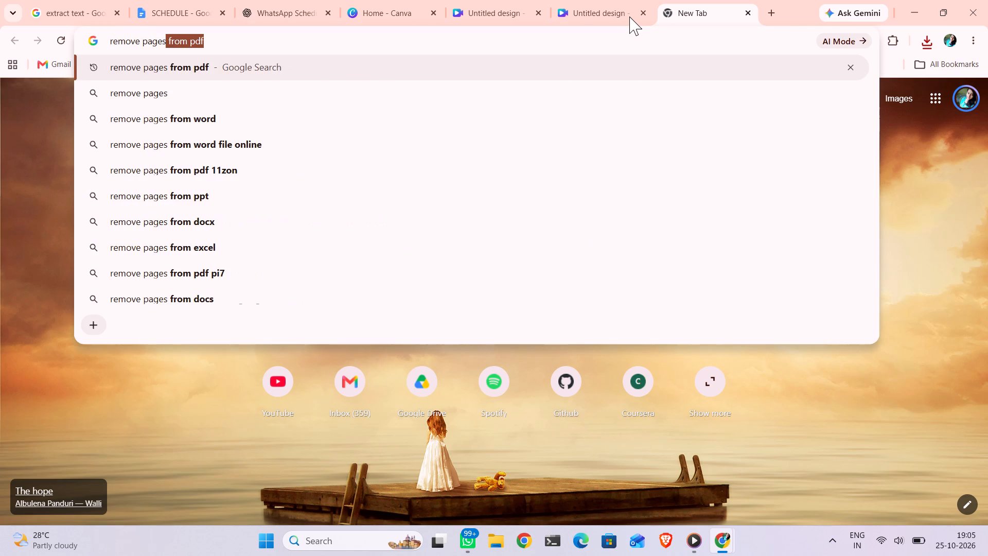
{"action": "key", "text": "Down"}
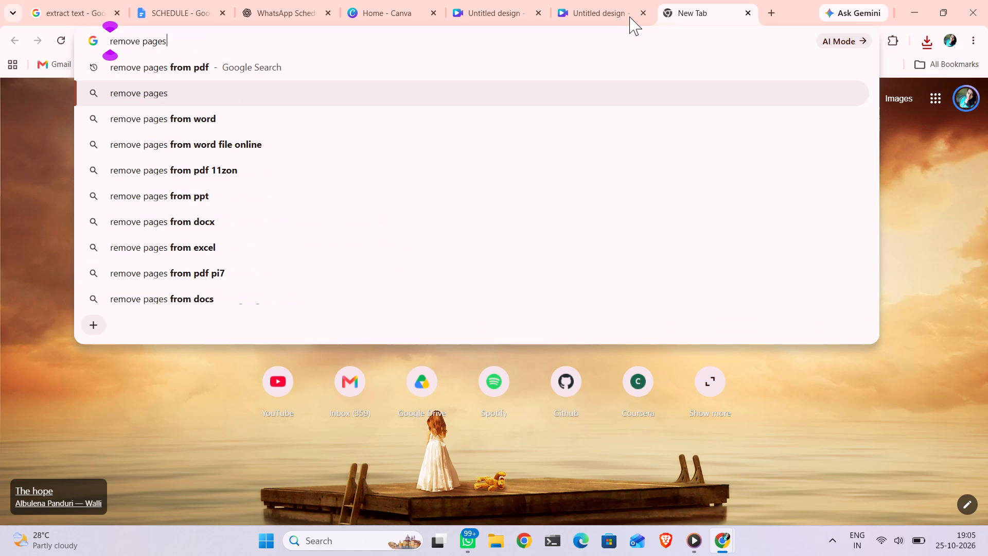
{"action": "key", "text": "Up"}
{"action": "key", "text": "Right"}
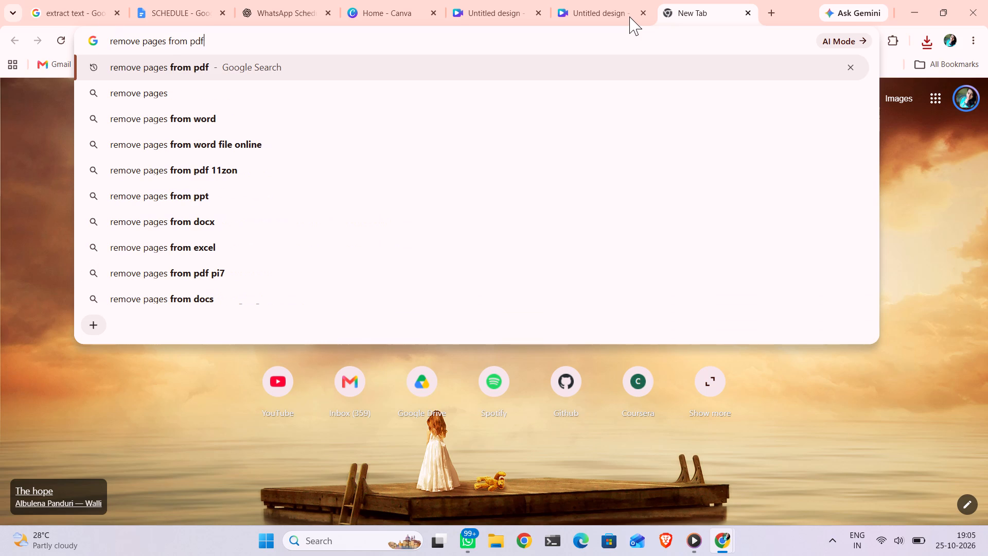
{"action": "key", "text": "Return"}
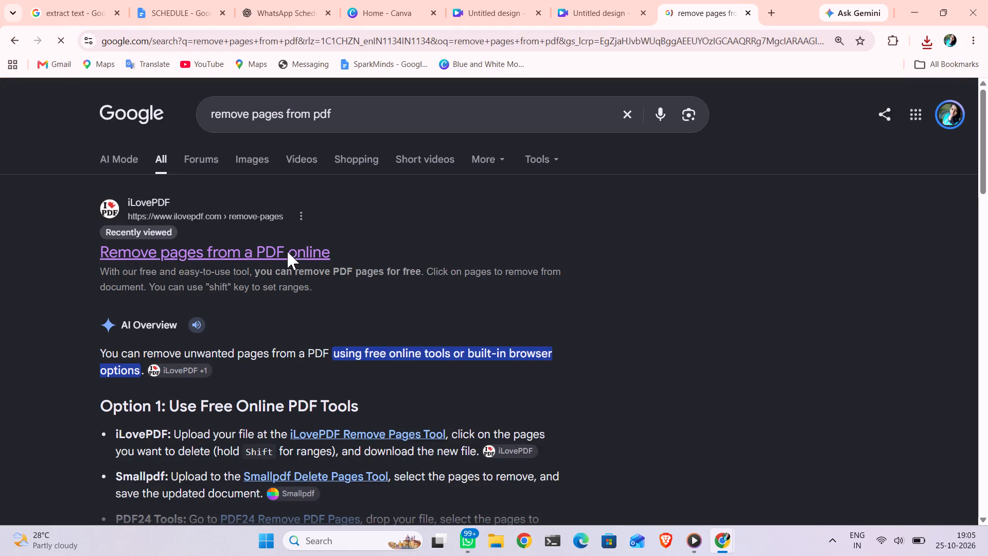
{"action": "left_click", "coordinate": [282, 249]}
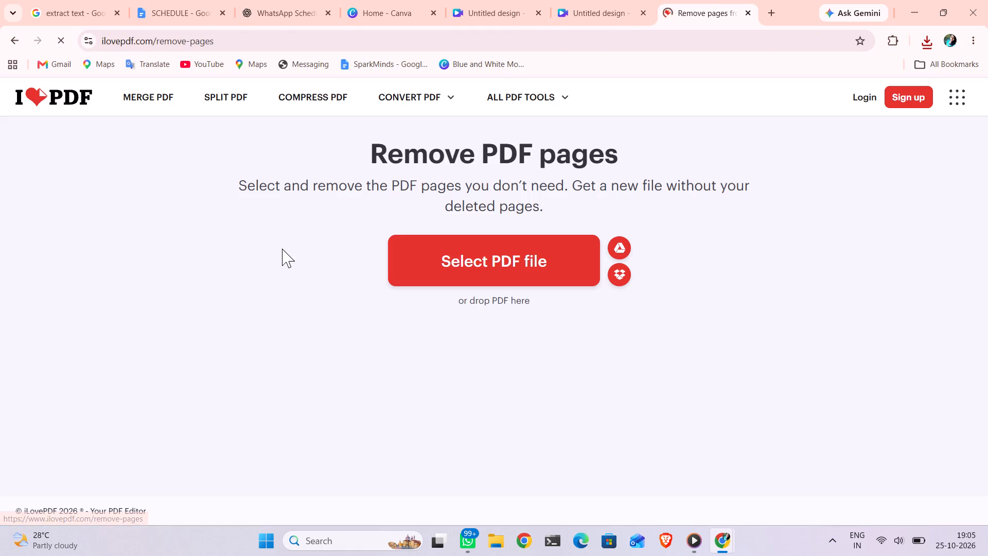
Upload the SCHEDULE PDF from Downloads, remove page 1, and download the resulting Day 2 file.
{"action": "left_click", "coordinate": [510, 269]}
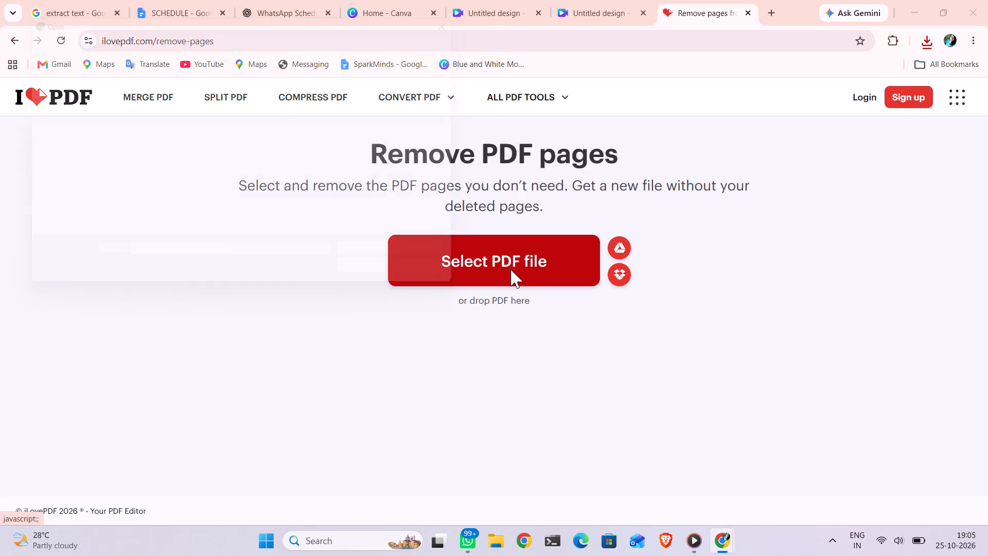
{"action": "left_click", "coordinate": [148, 152]}
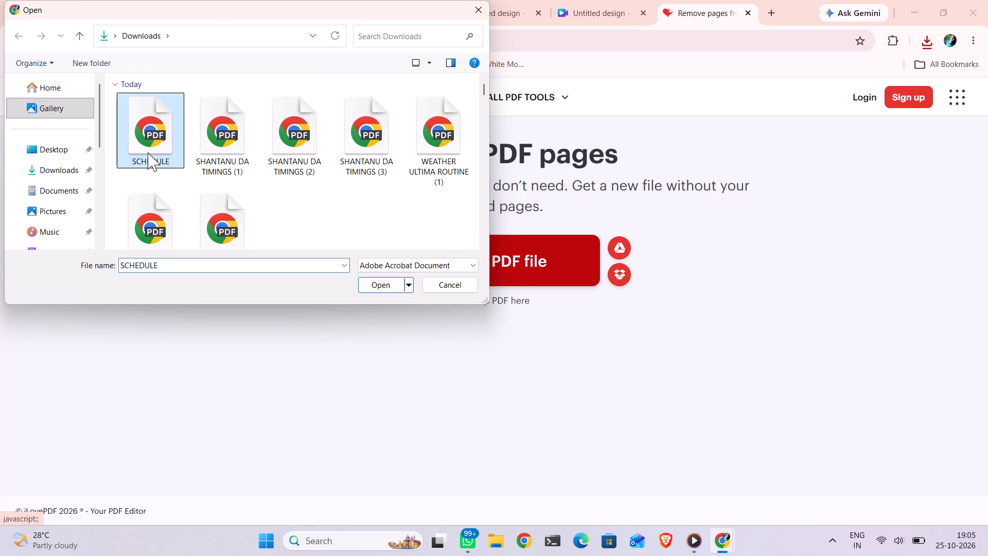
{"action": "left_click", "coordinate": [387, 288]}
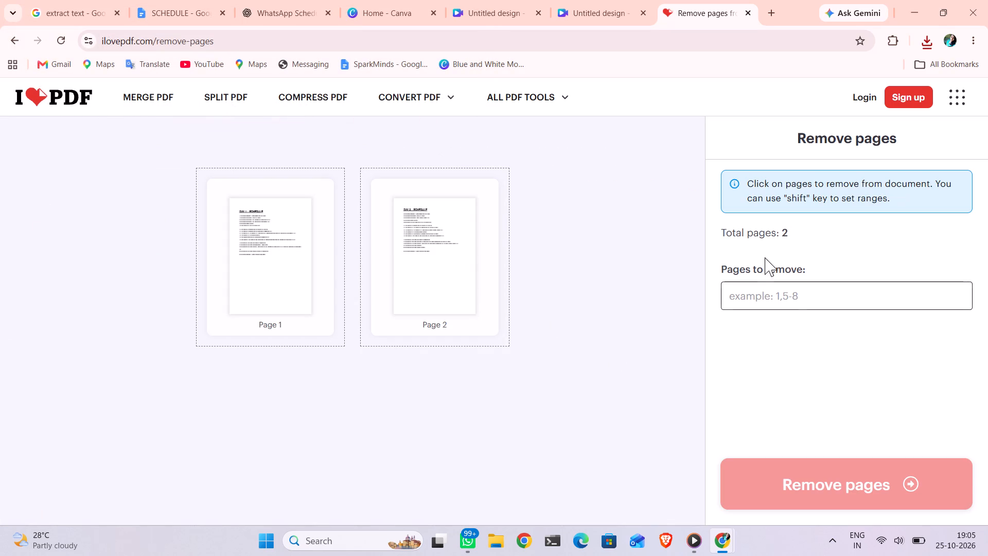
{"action": "left_click", "coordinate": [765, 301]}
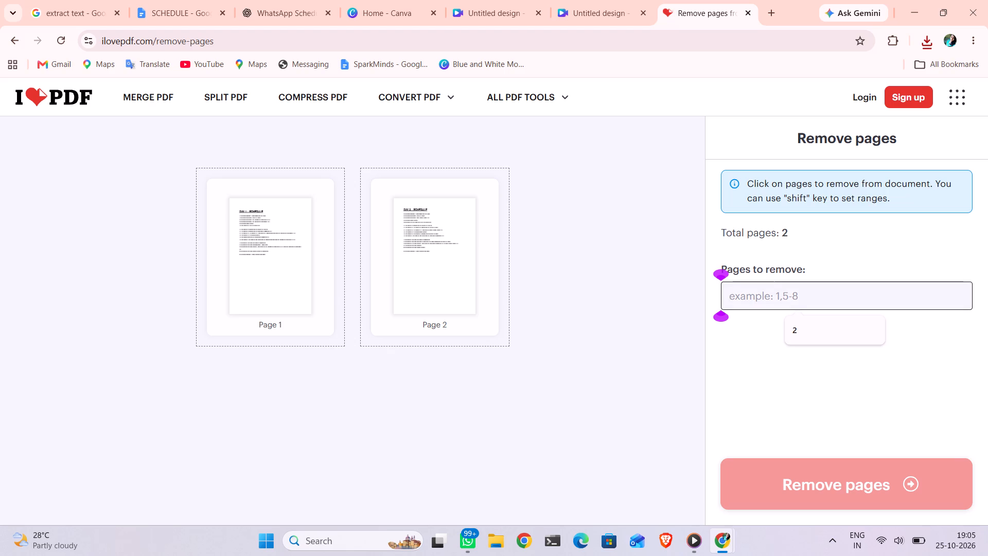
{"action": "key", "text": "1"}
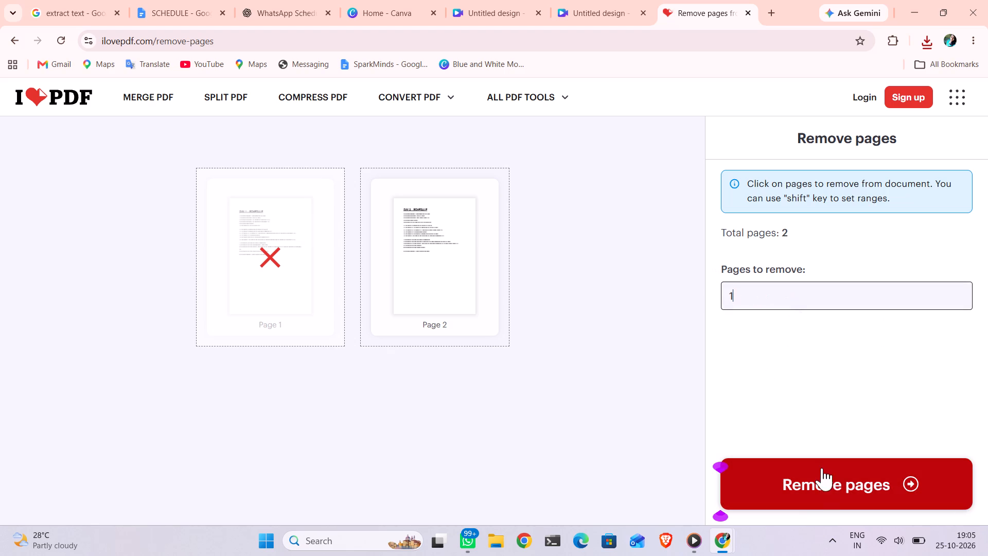
{"action": "left_click", "coordinate": [828, 479]}
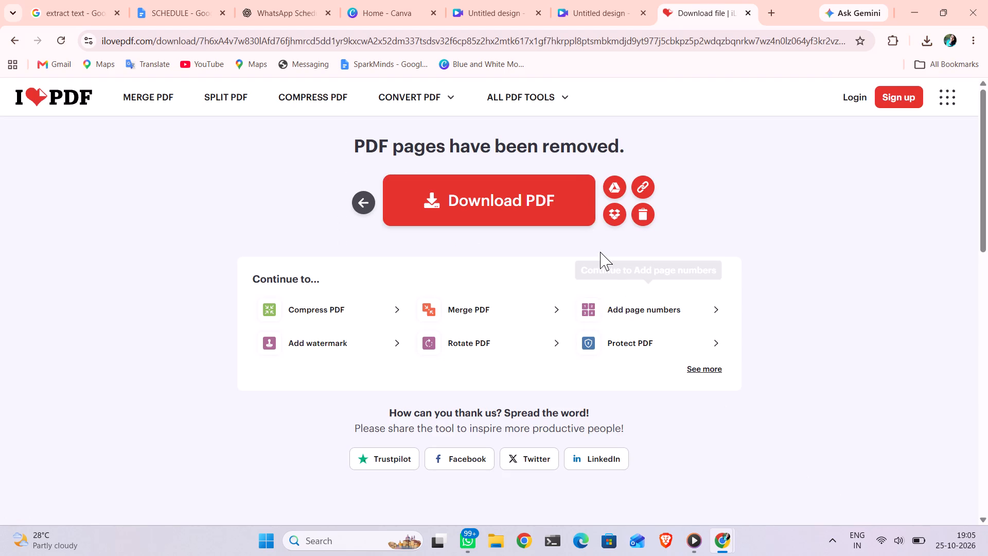
{"action": "left_click", "coordinate": [452, 214]}
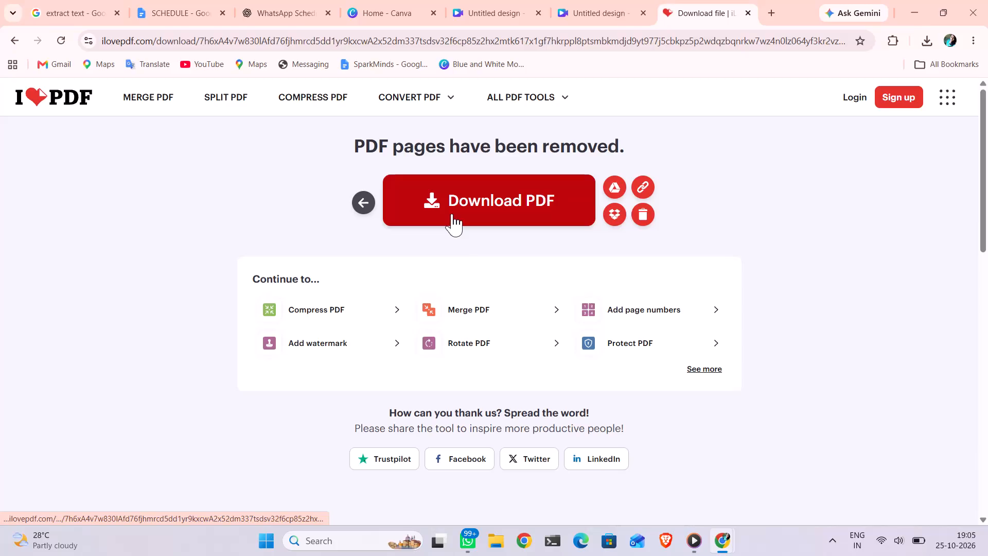
Open the downloaded SCHEDULE_removed PDF to check its content.
{"action": "left_click", "coordinate": [767, 75]}
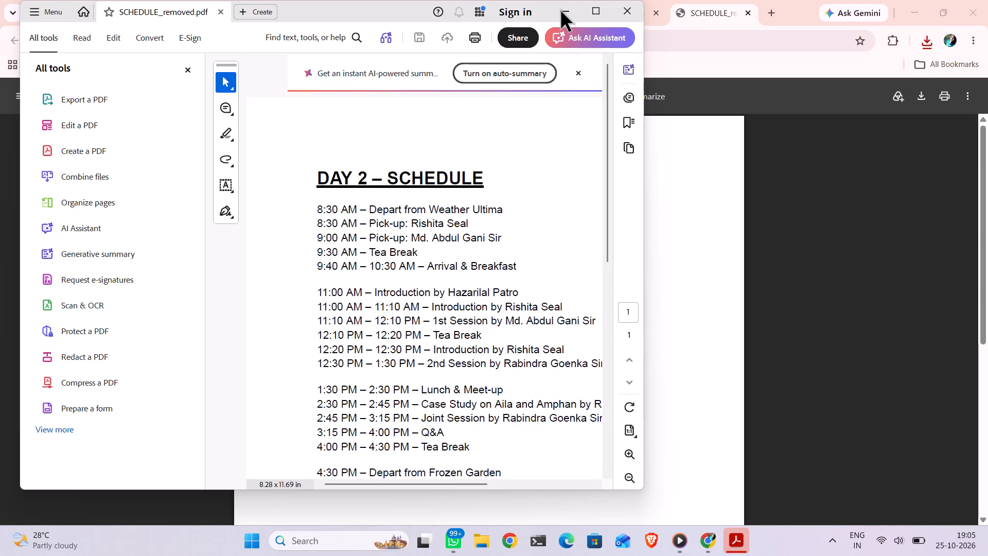
{"action": "left_click", "coordinate": [563, 13]}
Return to iLovePDF's page-removal tool, upload the SCHEDULE PDF again, remove page 2, and download the resulting Day 1 file.
{"action": "left_click", "coordinate": [607, 11]}
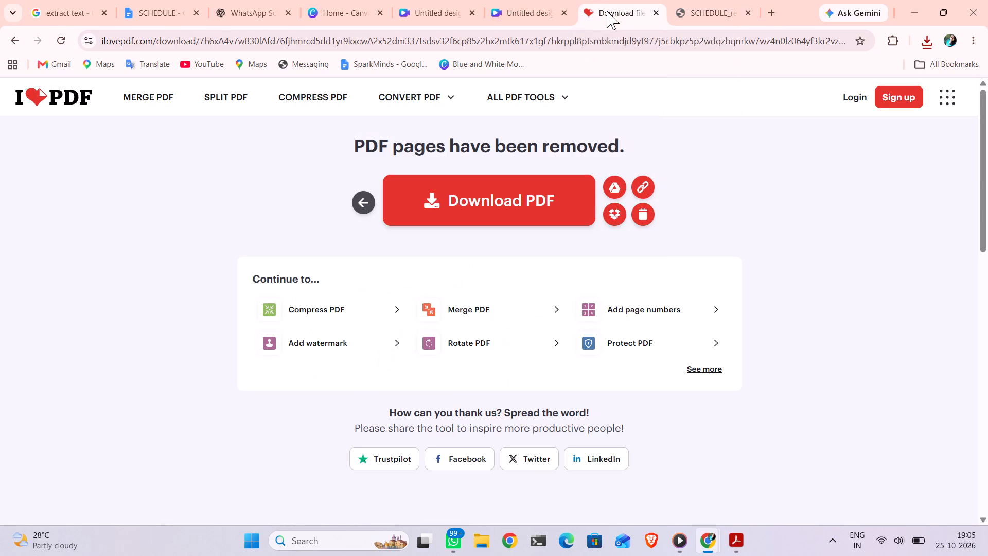
{"action": "left_click", "coordinate": [8, 41]}
{"action": "left_click", "coordinate": [450, 269]}
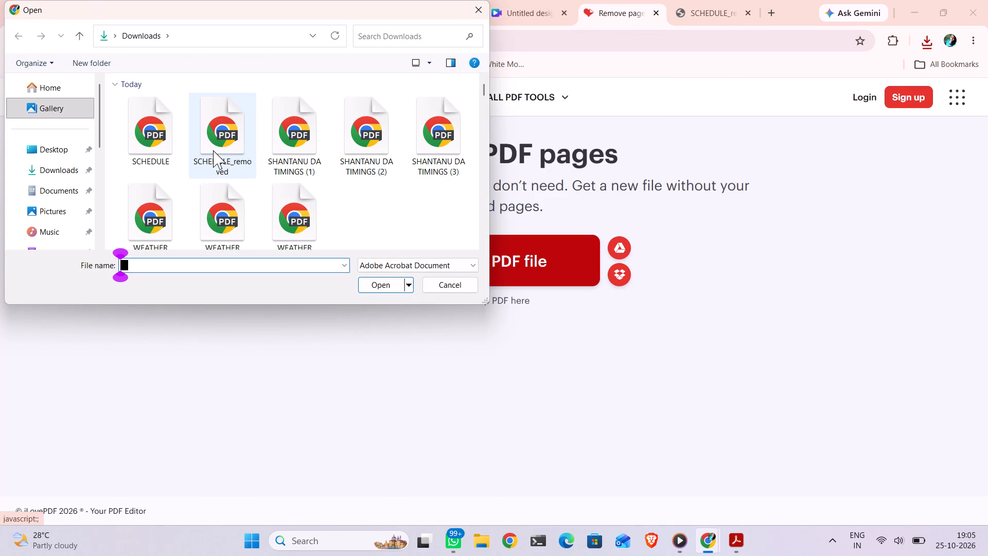
{"action": "left_click", "coordinate": [166, 142]}
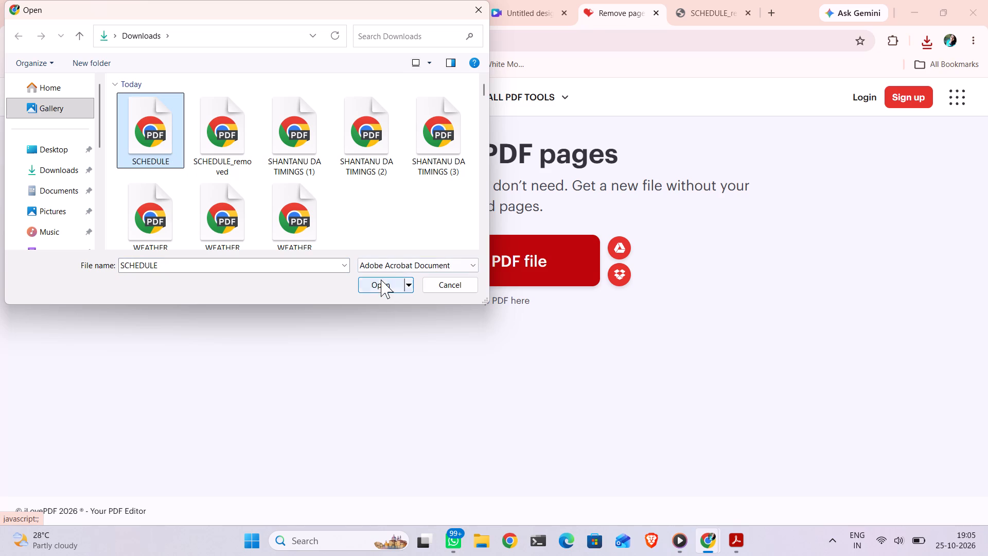
{"action": "left_click", "coordinate": [383, 285]}
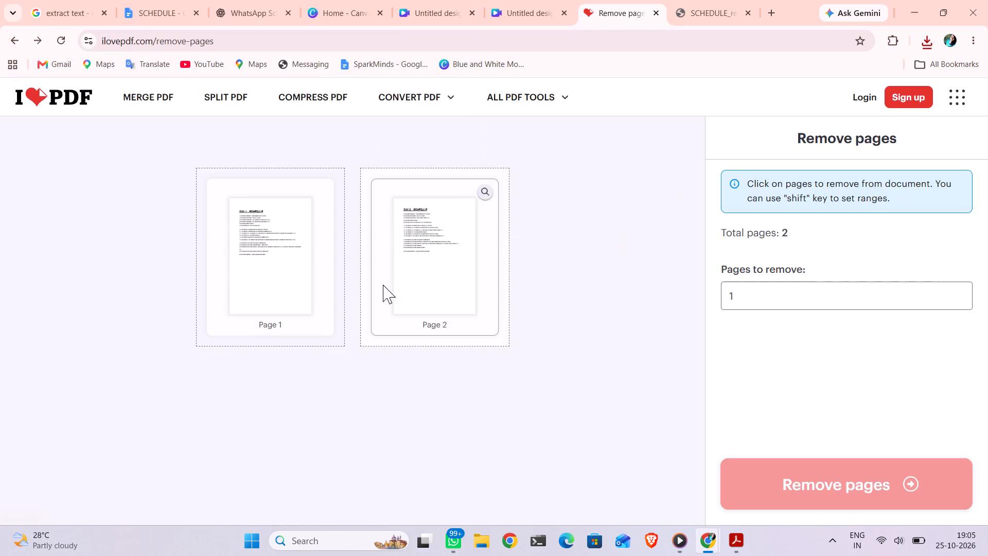
{"action": "left_click", "coordinate": [408, 269]}
{"action": "left_click", "coordinate": [761, 475]}
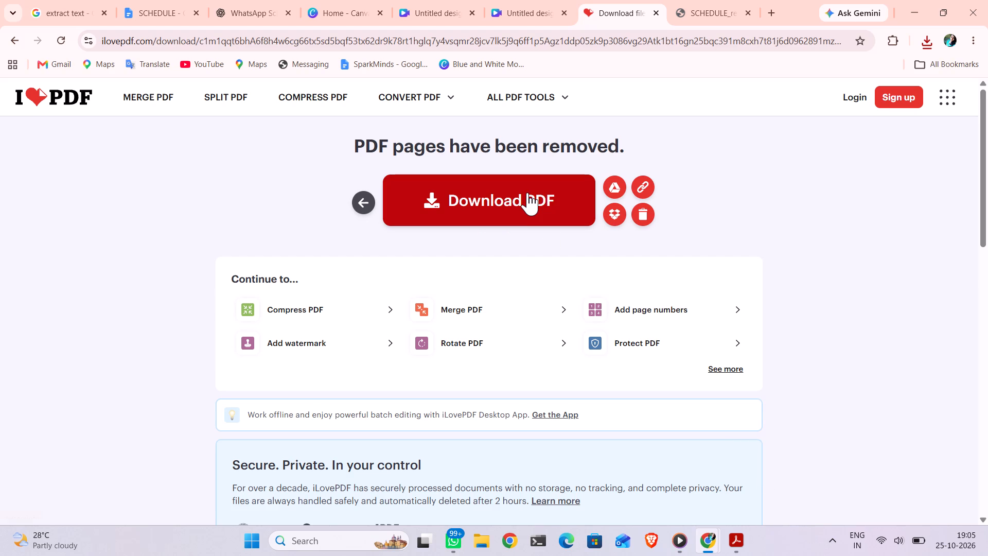
{"action": "left_click", "coordinate": [527, 192]}
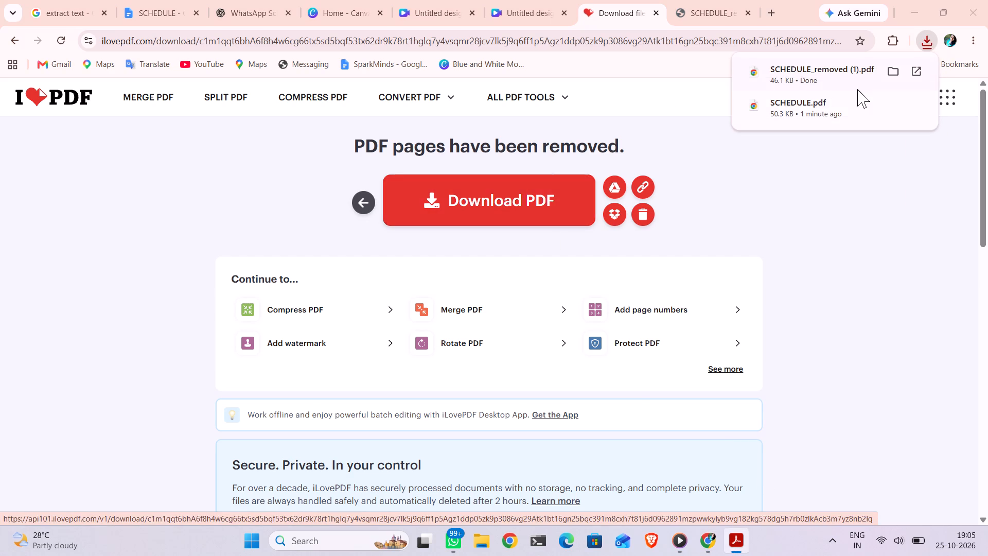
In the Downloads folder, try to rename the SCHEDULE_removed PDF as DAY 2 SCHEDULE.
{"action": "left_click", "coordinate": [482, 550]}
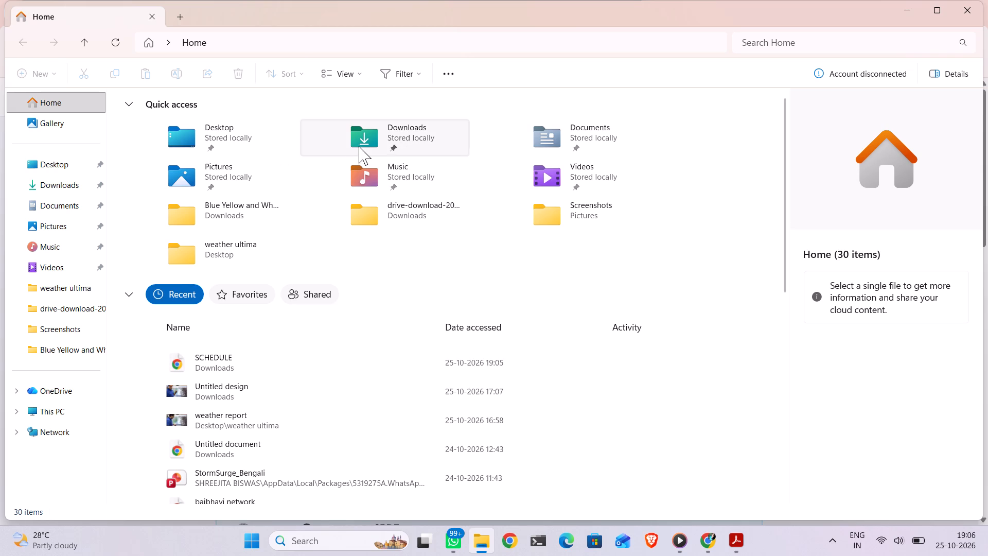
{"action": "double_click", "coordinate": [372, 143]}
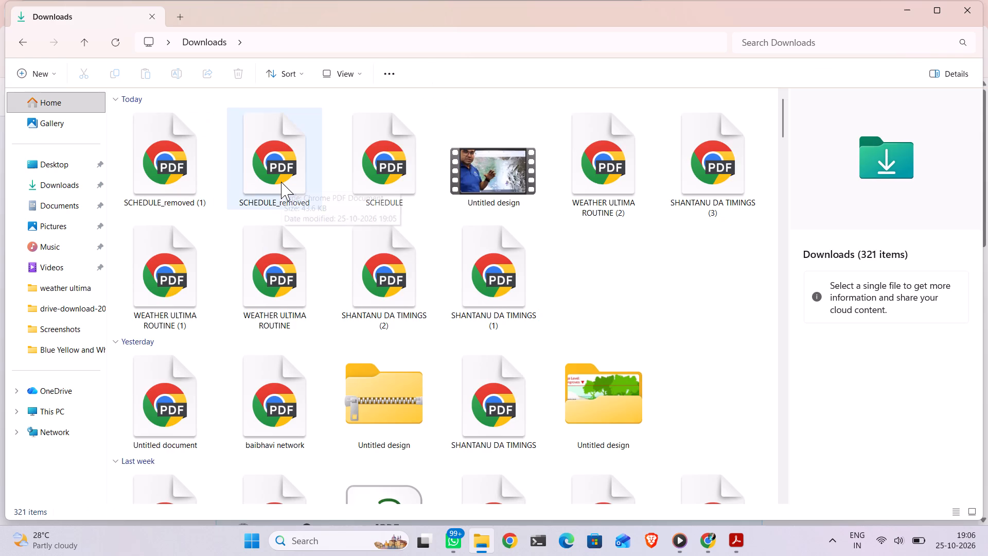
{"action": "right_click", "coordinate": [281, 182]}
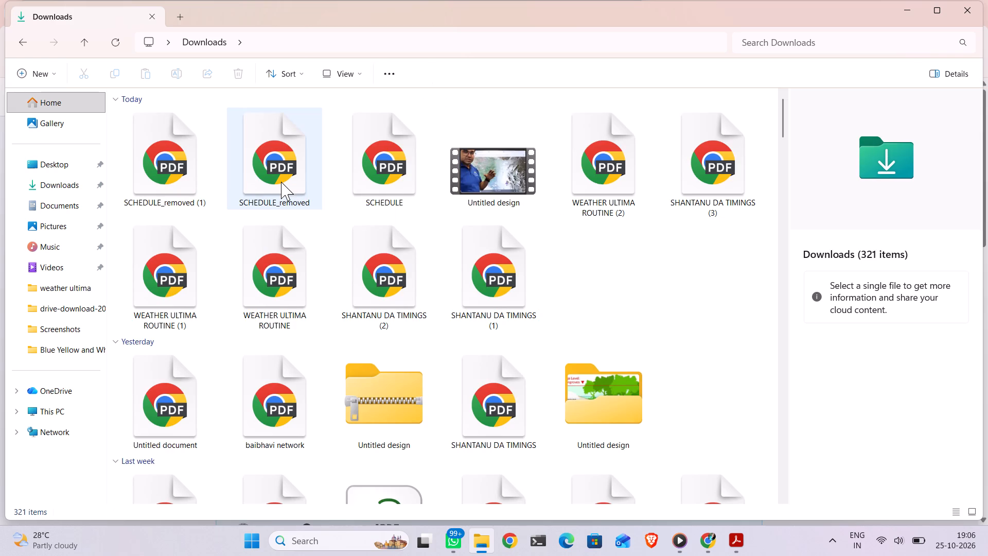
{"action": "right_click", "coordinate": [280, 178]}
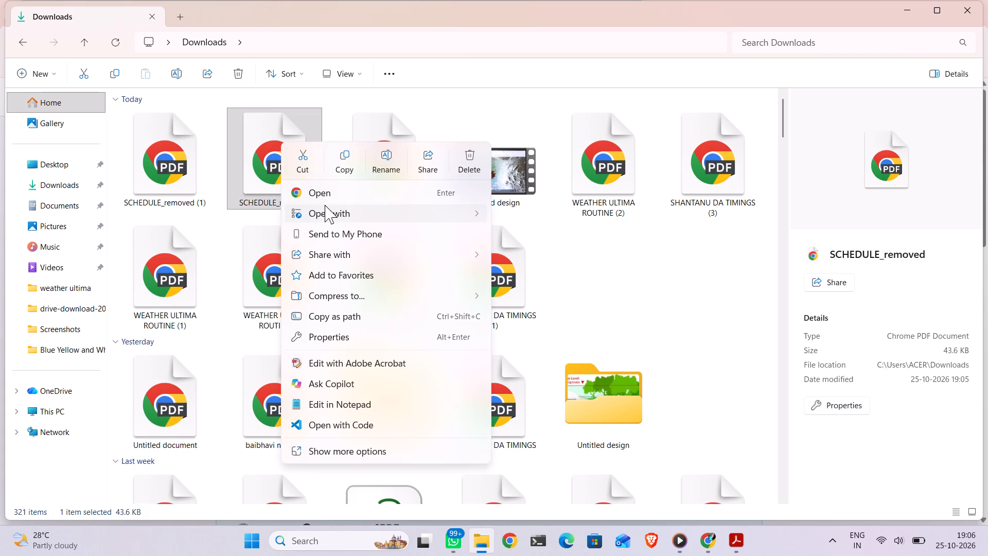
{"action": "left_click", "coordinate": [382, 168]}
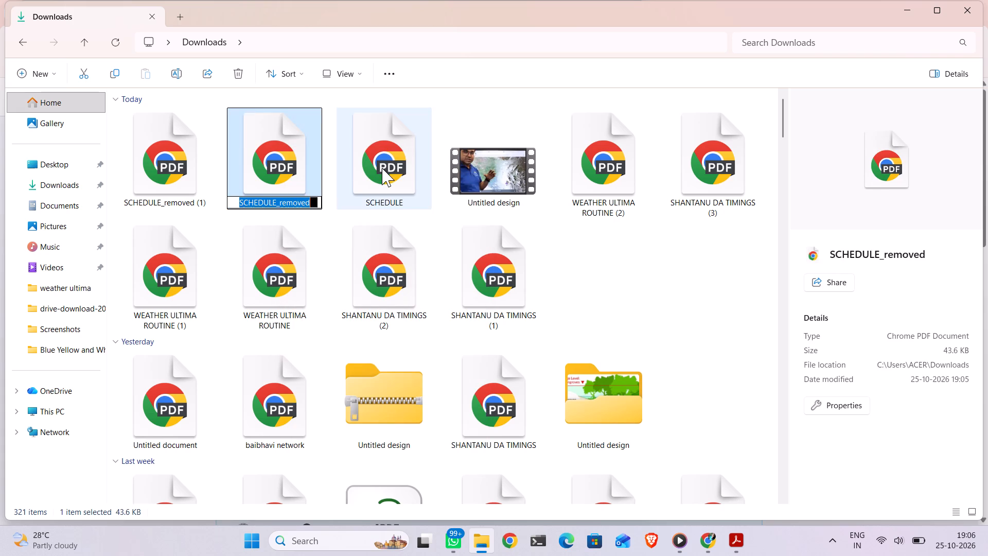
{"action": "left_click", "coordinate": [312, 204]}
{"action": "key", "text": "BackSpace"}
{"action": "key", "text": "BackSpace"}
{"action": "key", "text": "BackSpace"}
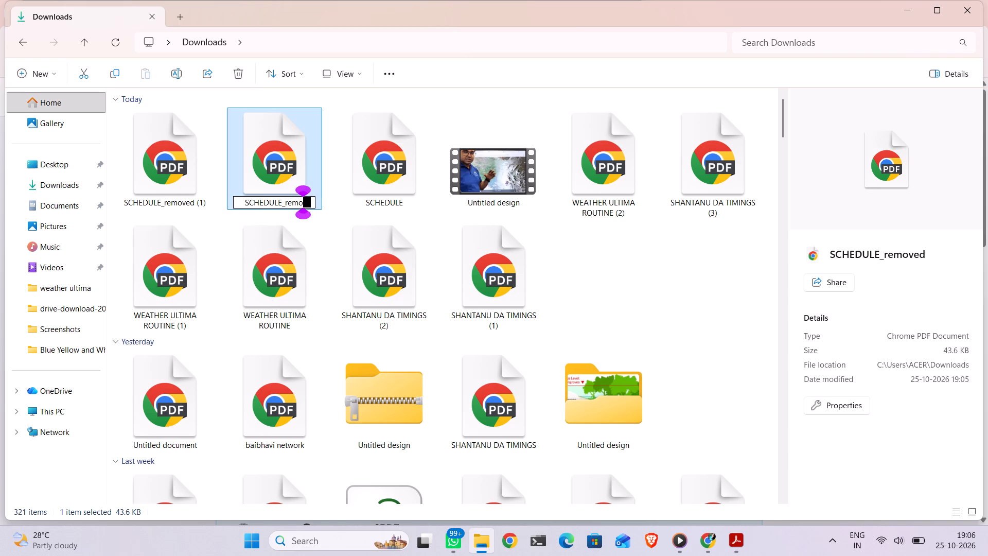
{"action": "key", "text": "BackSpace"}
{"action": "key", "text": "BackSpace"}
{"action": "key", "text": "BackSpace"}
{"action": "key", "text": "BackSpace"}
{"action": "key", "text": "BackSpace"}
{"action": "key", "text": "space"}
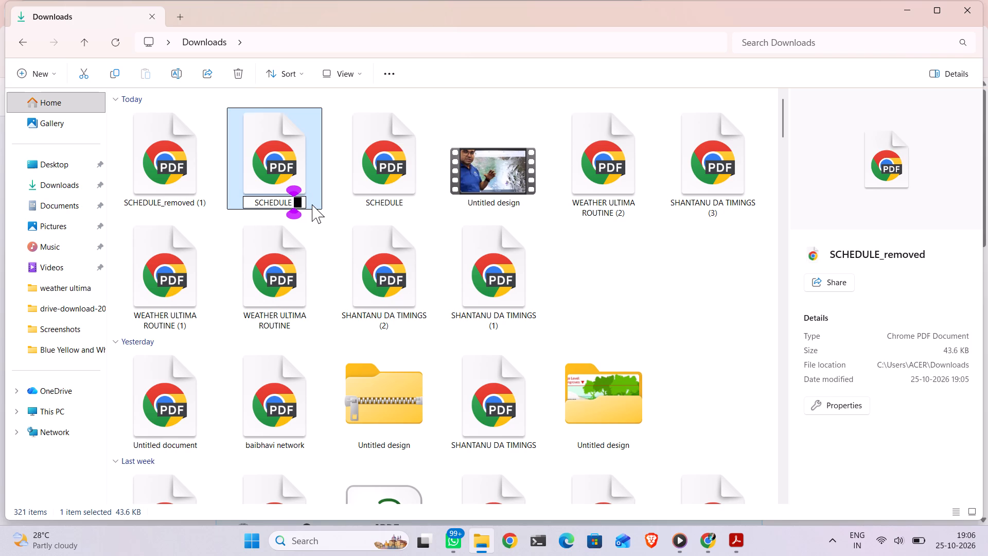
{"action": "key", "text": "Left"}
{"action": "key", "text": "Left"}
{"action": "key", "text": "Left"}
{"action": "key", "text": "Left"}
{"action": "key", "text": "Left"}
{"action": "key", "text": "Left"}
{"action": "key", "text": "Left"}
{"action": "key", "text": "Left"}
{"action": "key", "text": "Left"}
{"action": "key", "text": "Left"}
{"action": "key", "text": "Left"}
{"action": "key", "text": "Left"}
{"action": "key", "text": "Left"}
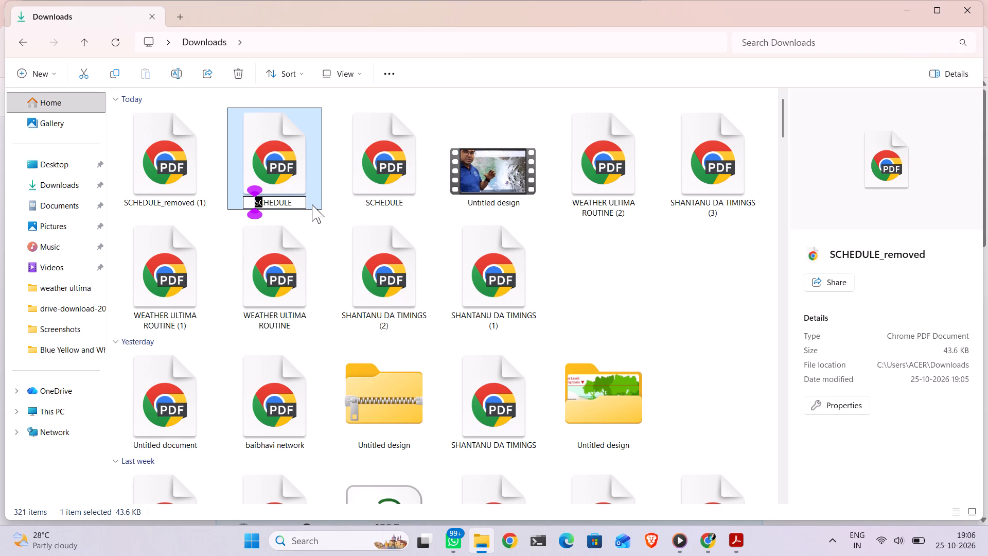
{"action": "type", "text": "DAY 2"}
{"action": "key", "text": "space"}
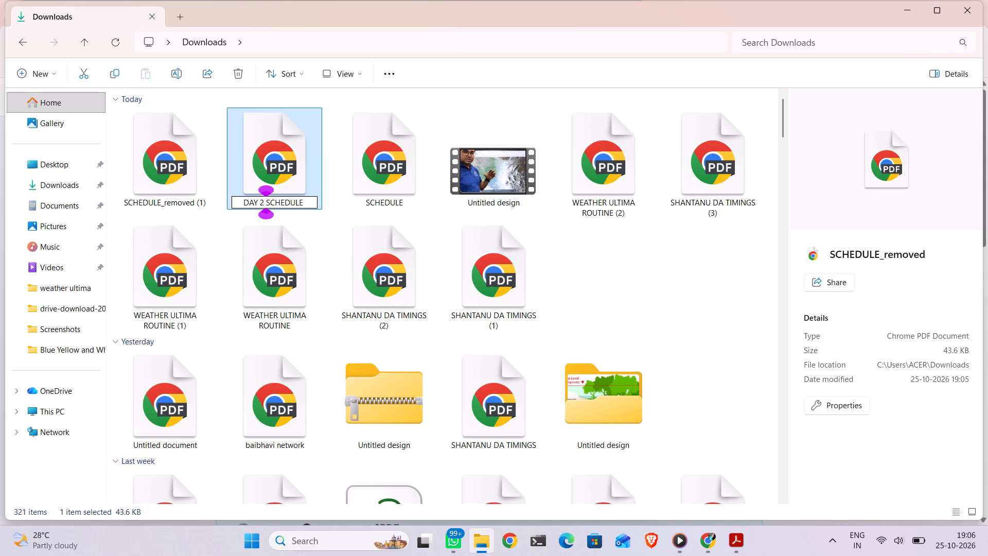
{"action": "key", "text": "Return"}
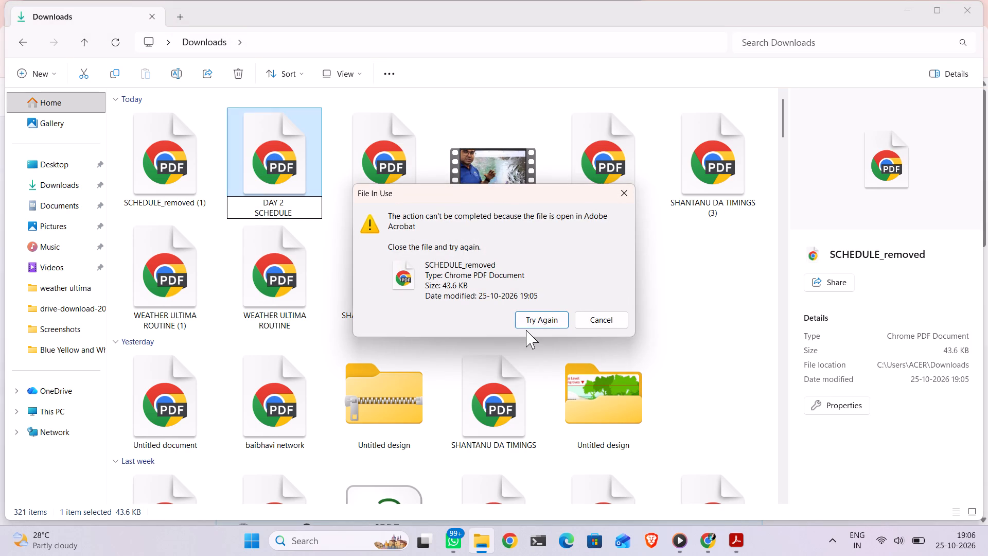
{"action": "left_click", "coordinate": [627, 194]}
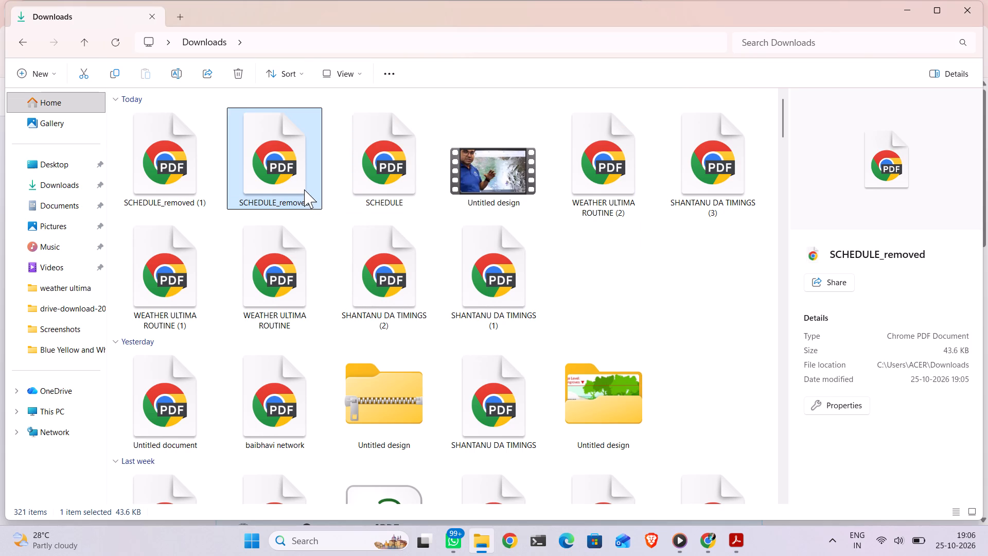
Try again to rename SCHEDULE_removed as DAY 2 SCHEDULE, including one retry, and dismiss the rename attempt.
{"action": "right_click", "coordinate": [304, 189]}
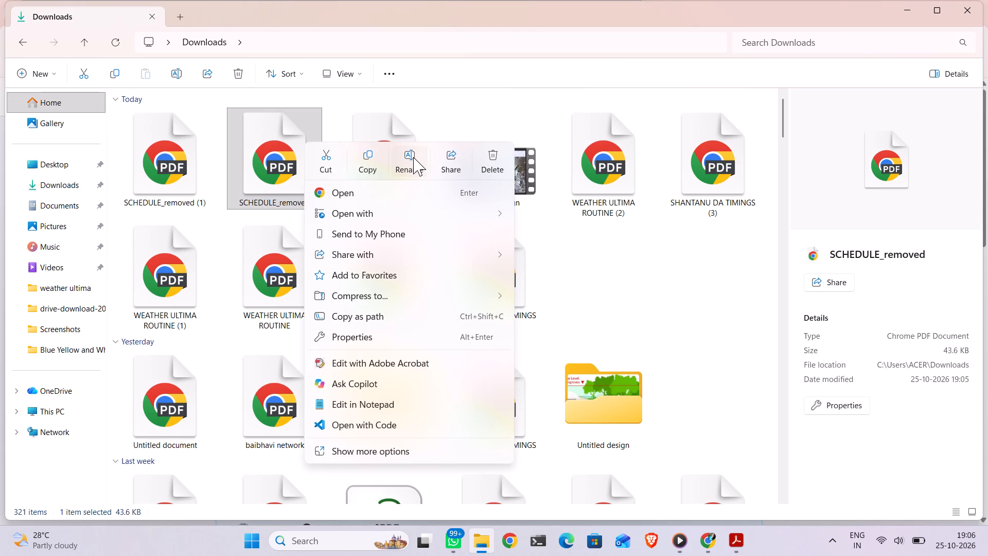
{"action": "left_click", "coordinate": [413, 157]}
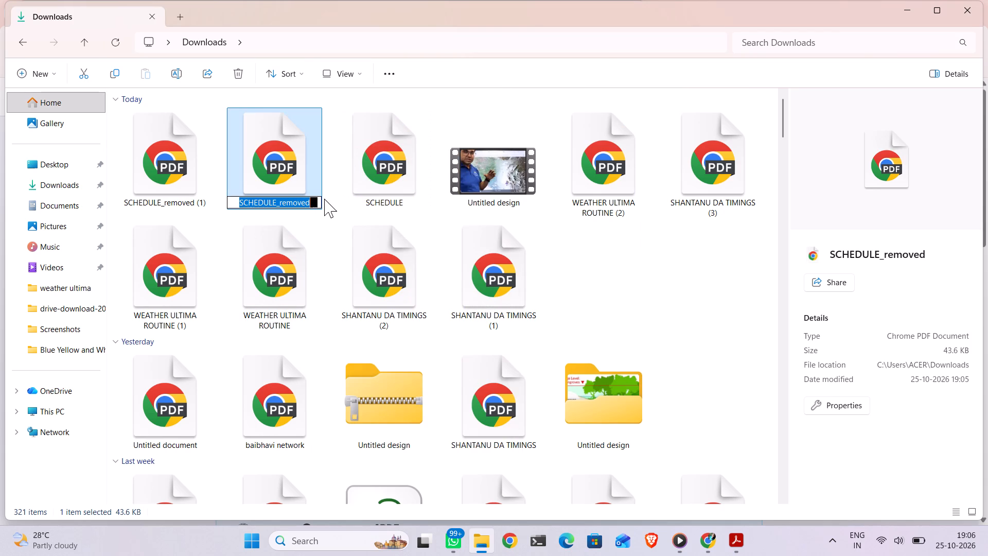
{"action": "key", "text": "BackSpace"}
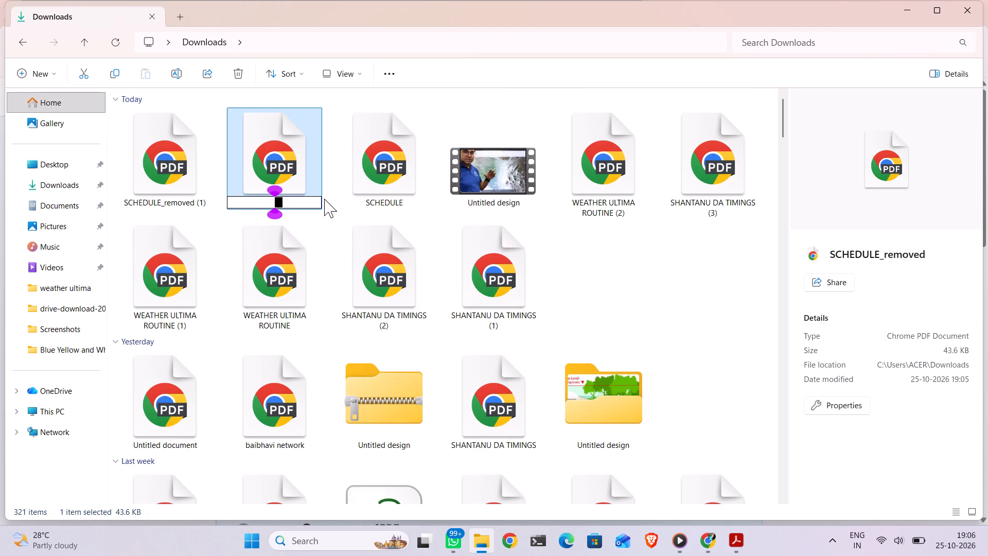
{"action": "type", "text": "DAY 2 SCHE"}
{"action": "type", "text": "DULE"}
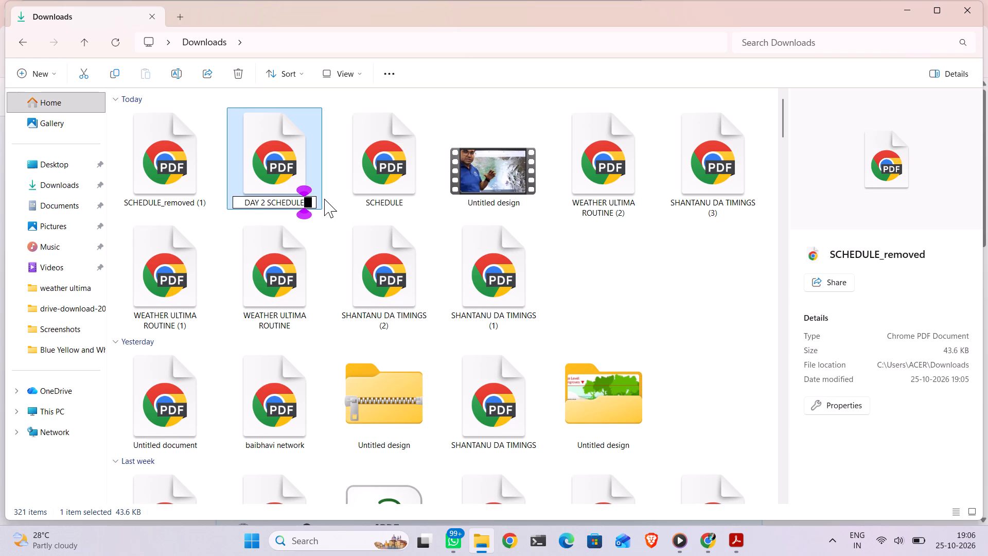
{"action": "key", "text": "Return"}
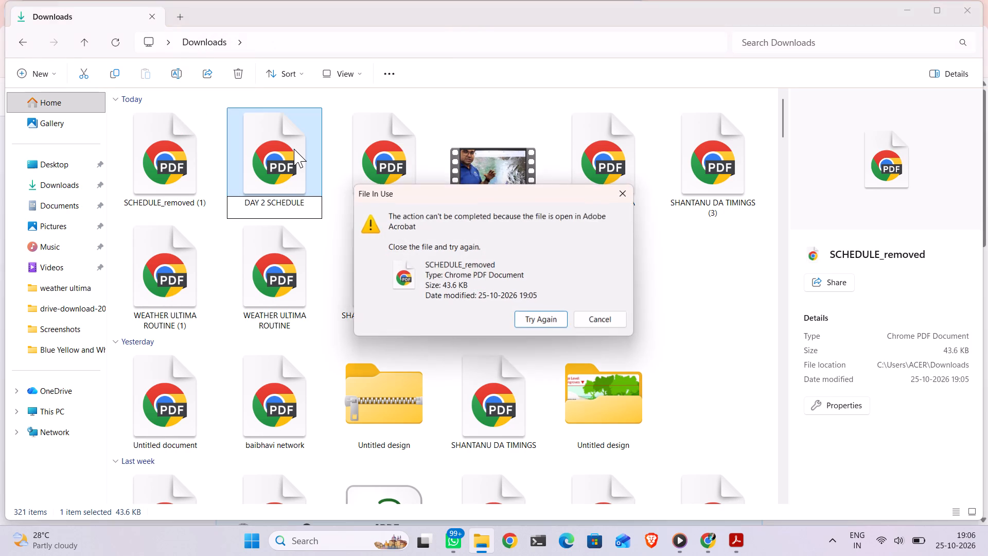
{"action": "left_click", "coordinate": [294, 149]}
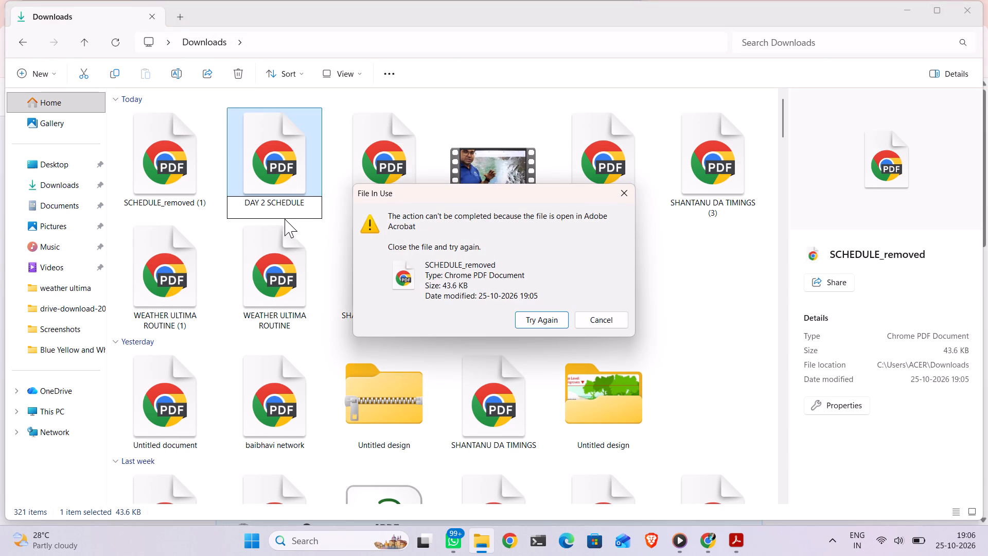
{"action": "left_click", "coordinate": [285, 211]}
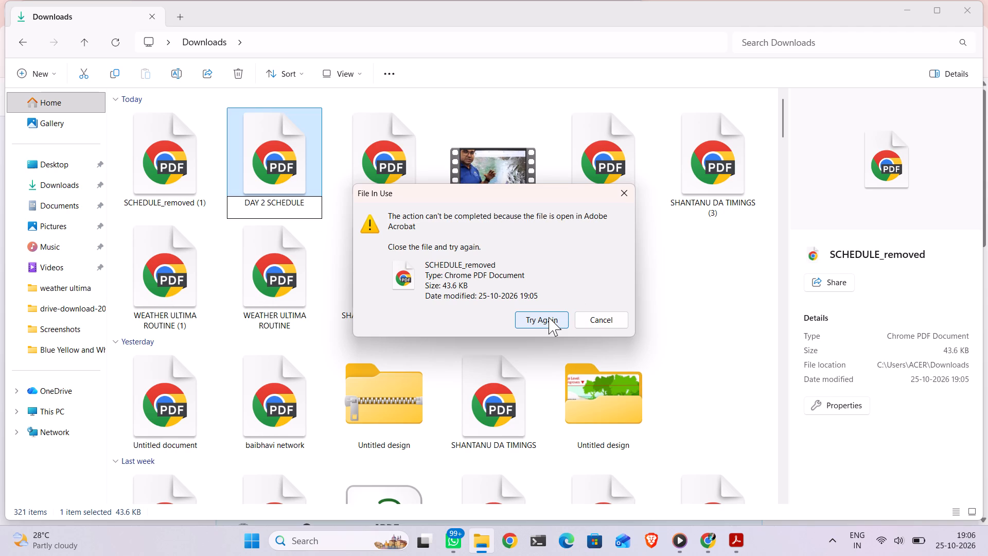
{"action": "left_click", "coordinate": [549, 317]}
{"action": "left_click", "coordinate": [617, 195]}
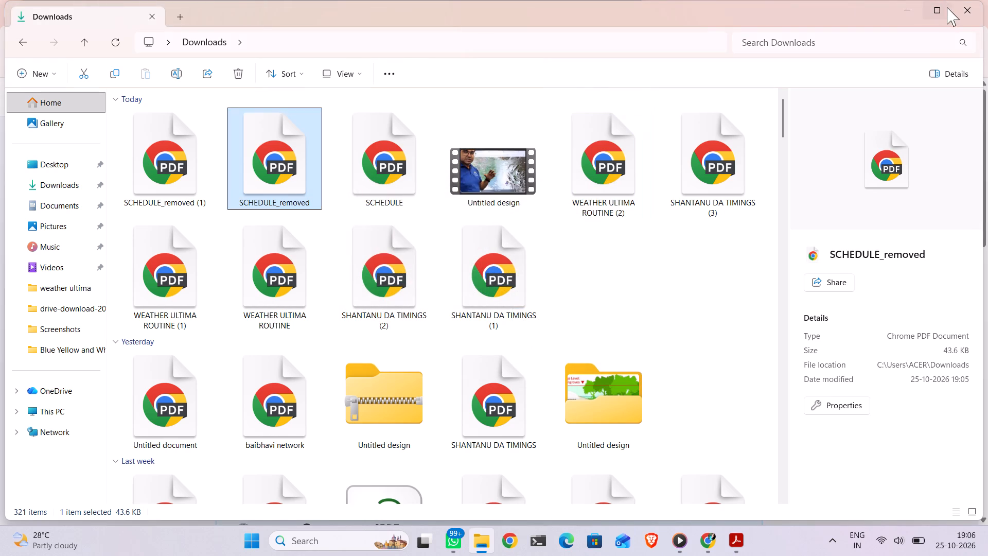
Minimise the Downloads window and close Adobe Acrobat along with its open schedule PDFs.
{"action": "left_click", "coordinate": [911, 7]}
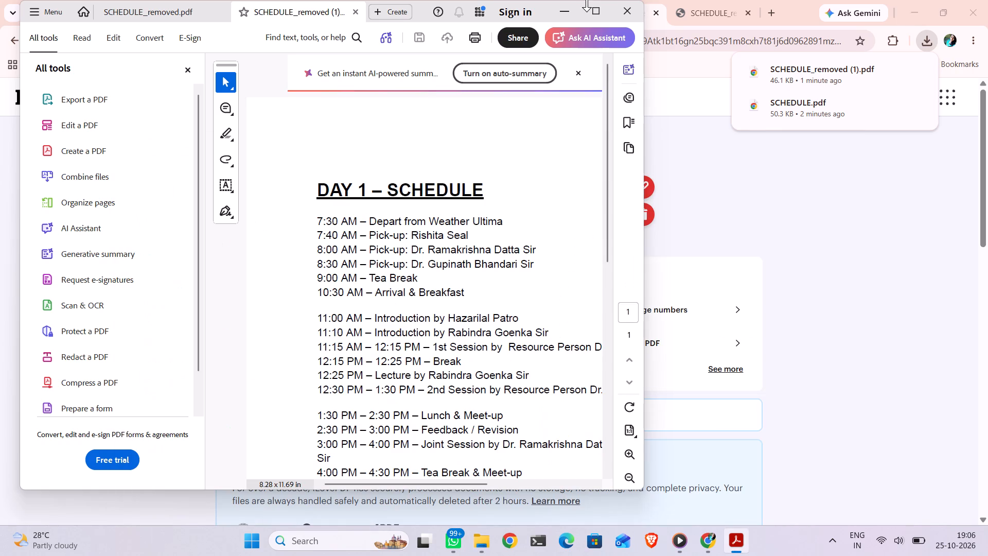
{"action": "left_click", "coordinate": [622, 14]}
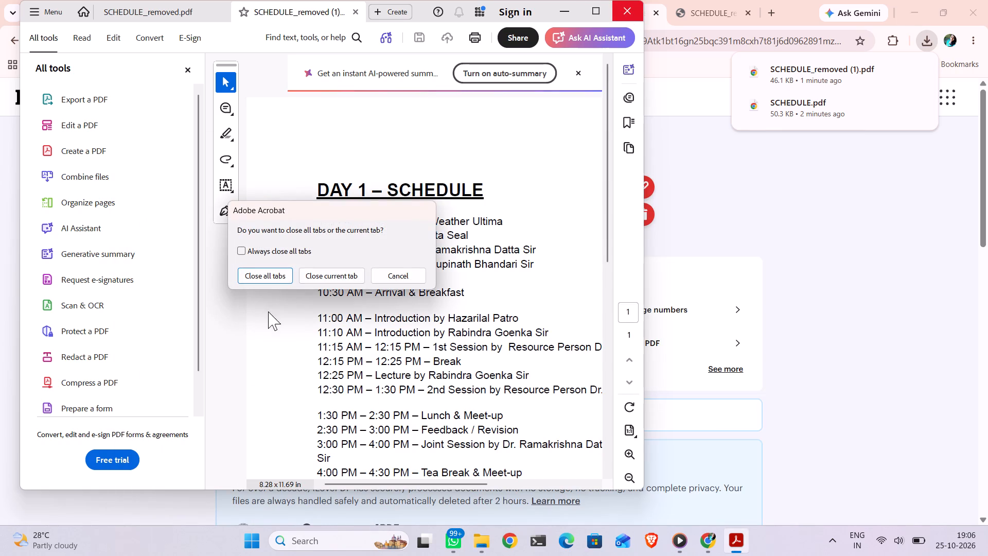
{"action": "left_click", "coordinate": [563, 7]}
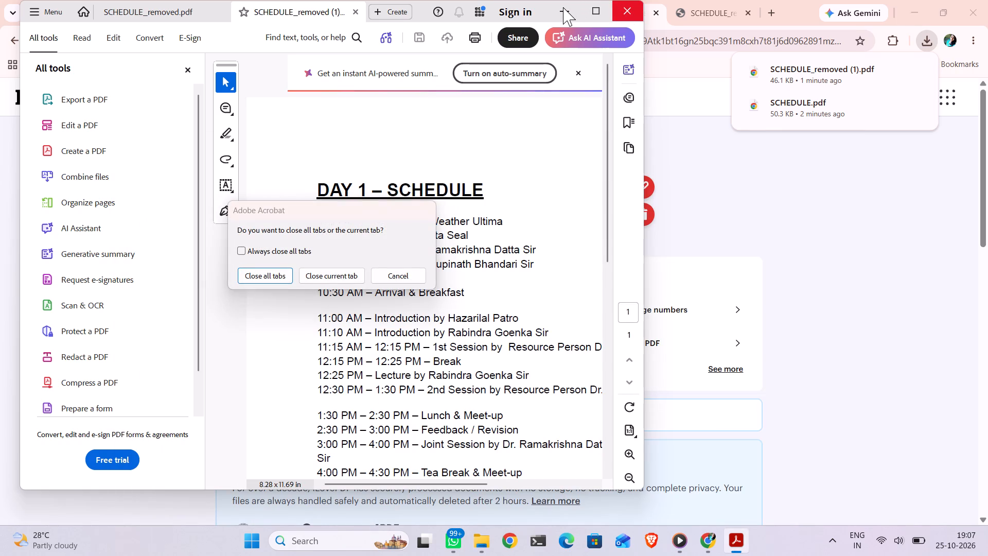
{"action": "left_click", "coordinate": [323, 277]}
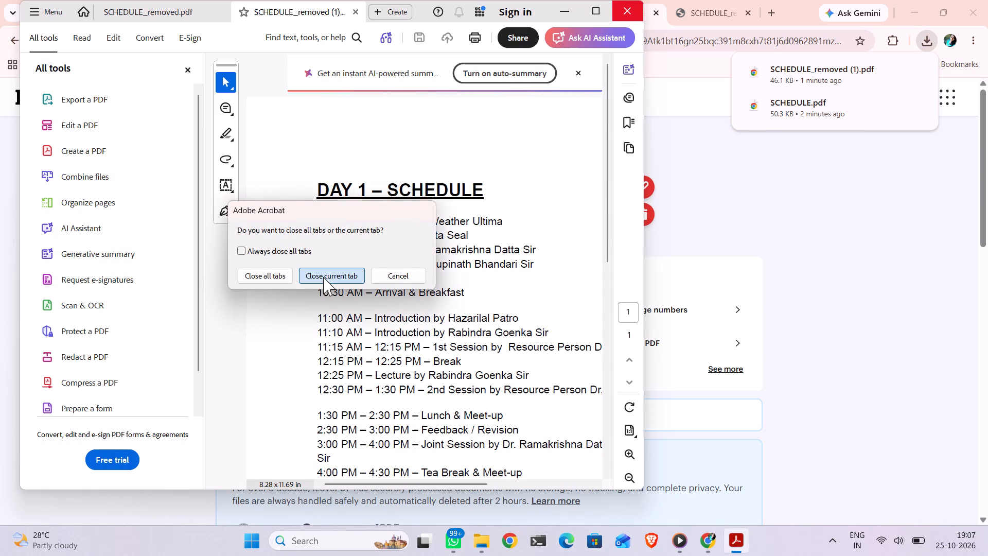
{"action": "left_click", "coordinate": [620, 9]}
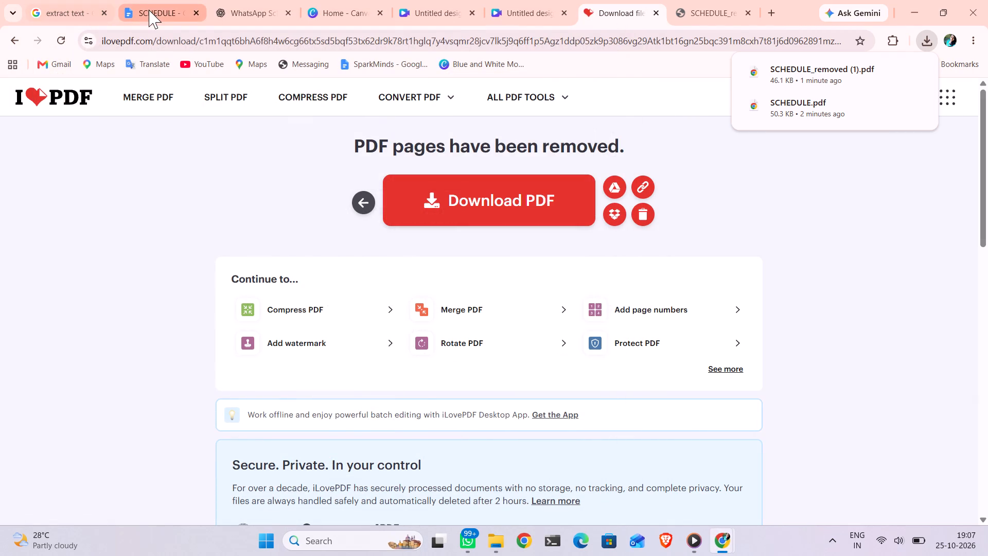
Switch to the SCHEDULE document in Google Docs and copy the whole Day 2 schedule, including its heading.
{"action": "left_click", "coordinate": [149, 10]}
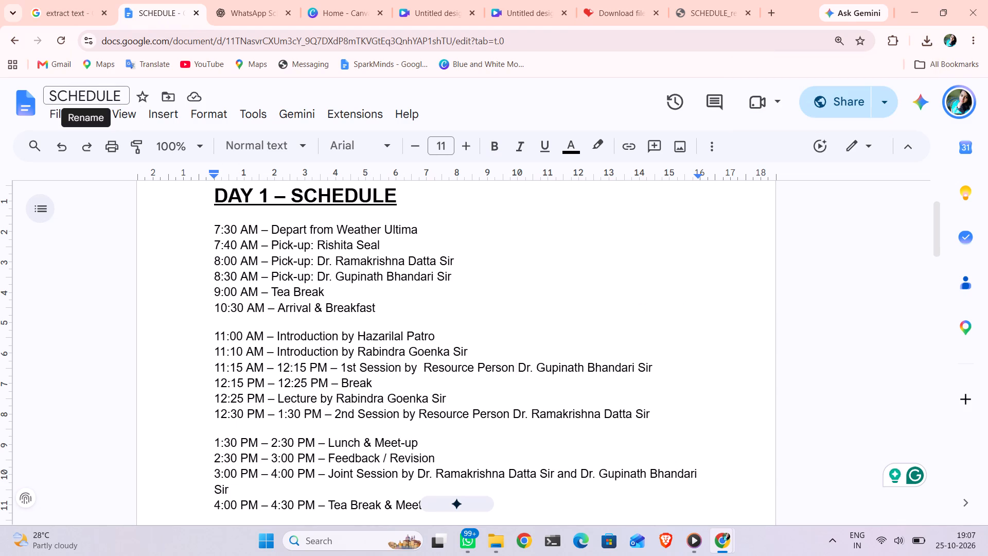
{"action": "left_click", "coordinate": [119, 97]}
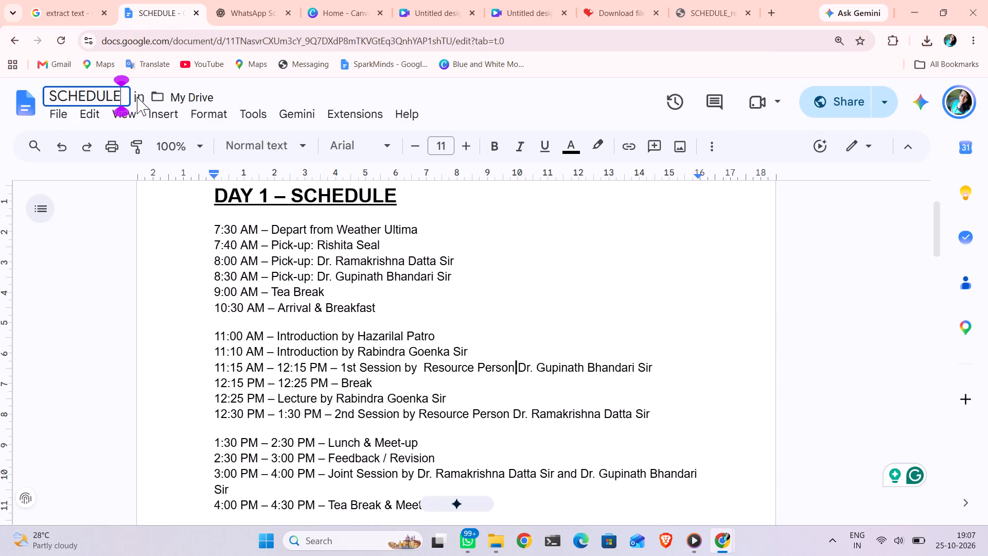
{"action": "scroll", "coordinate": [239, 367], "scroll_direction": "down", "scroll_amount": 8}
{"action": "scroll", "coordinate": [239, 367], "scroll_direction": "up", "scroll_amount": 1}
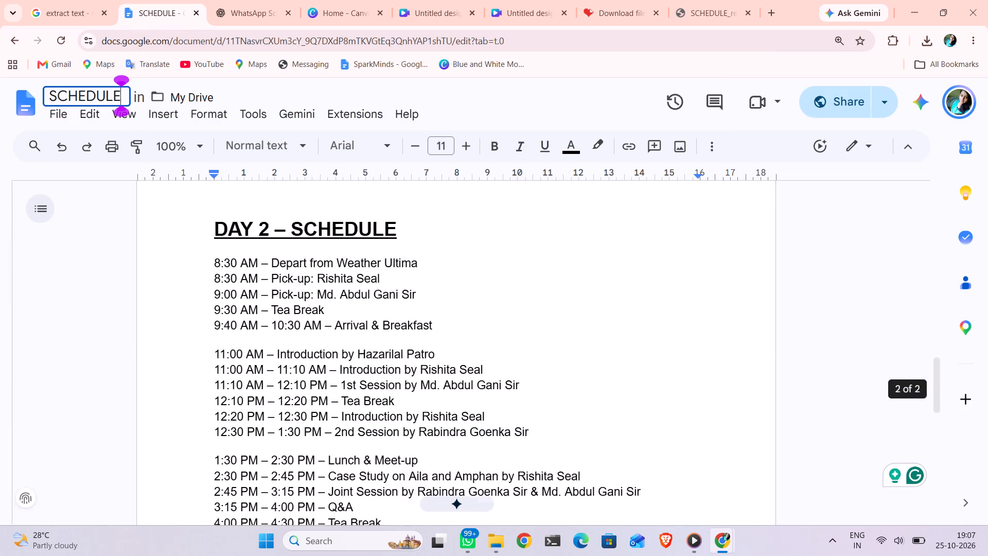
{"action": "scroll", "coordinate": [239, 367], "scroll_direction": "up", "scroll_amount": 1}
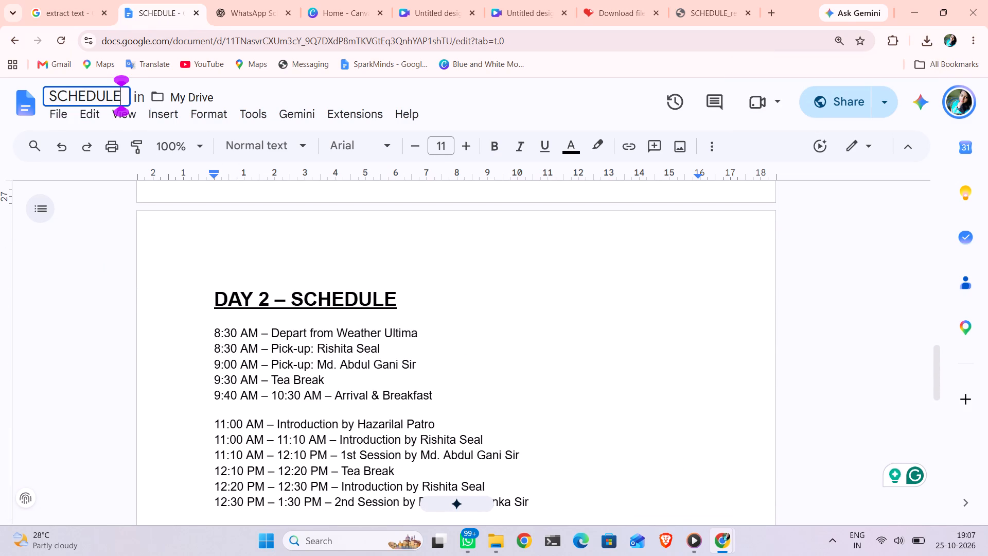
{"action": "left_click_drag", "start_coordinate": [206, 315], "coordinate": [436, 463]}
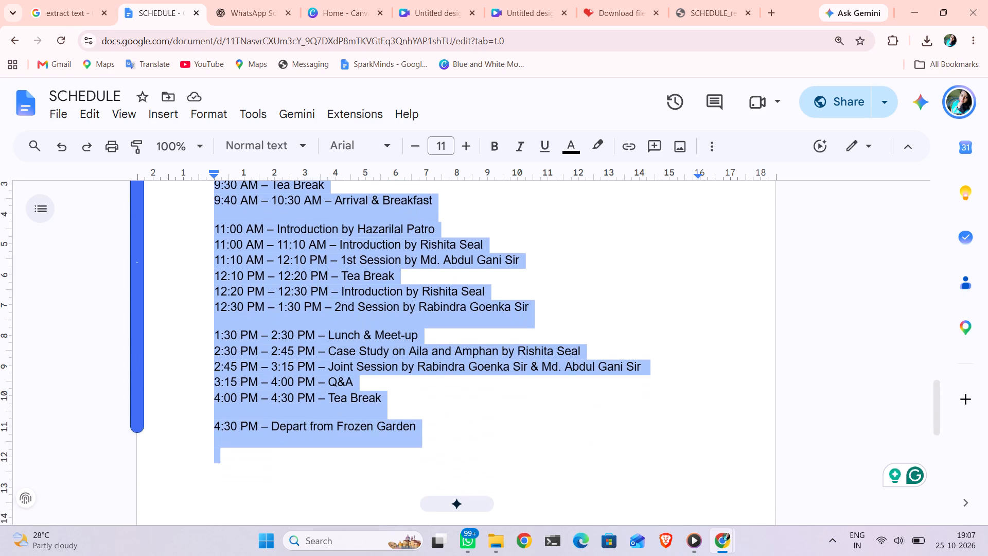
{"action": "left_click_drag", "start_coordinate": [436, 463], "coordinate": [482, 484]}
{"action": "key", "text": "ctrl+c"}
{"action": "key", "text": "ctrl+c"}
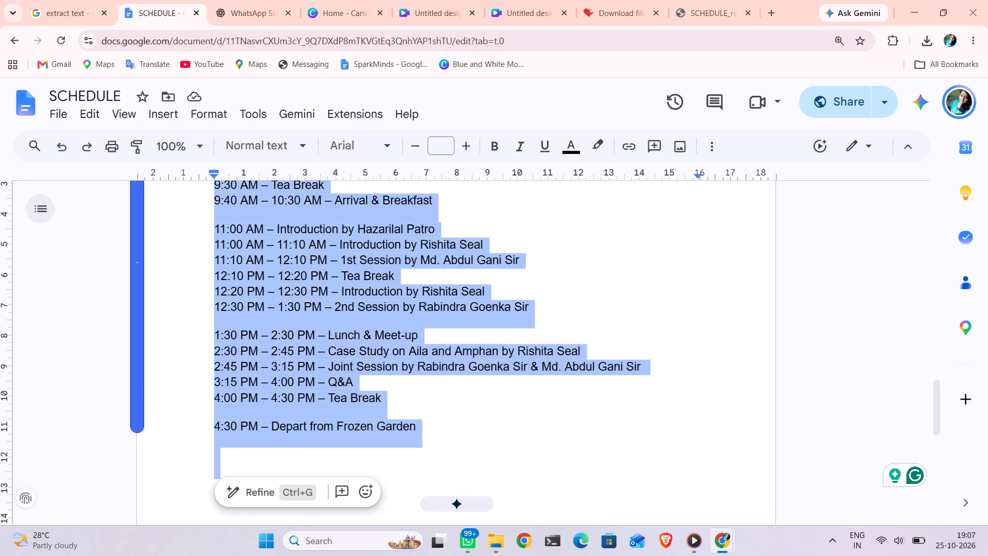
Create a new blank Google Docs document.
{"action": "left_click", "coordinate": [62, 115]}
{"action": "left_click", "coordinate": [90, 150]}
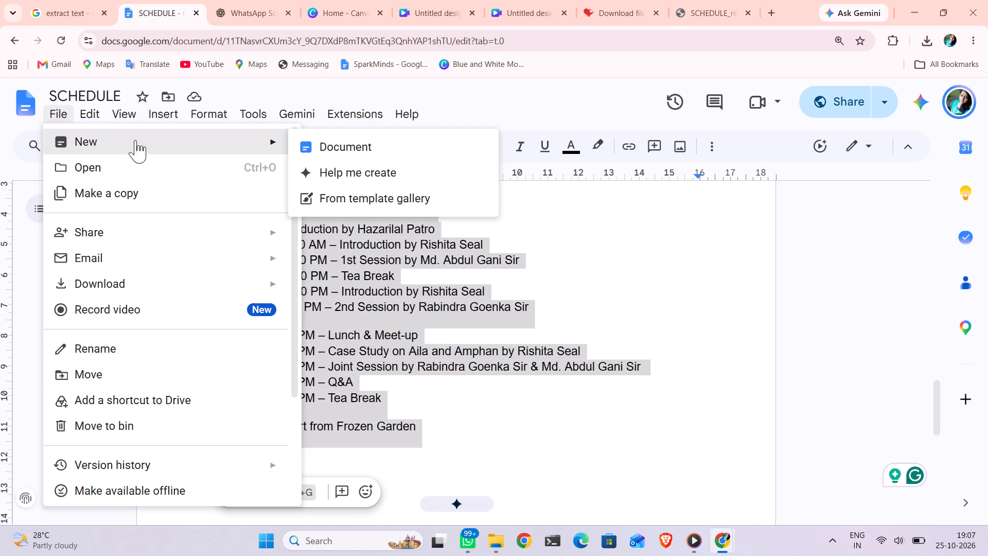
{"action": "left_click", "coordinate": [320, 154]}
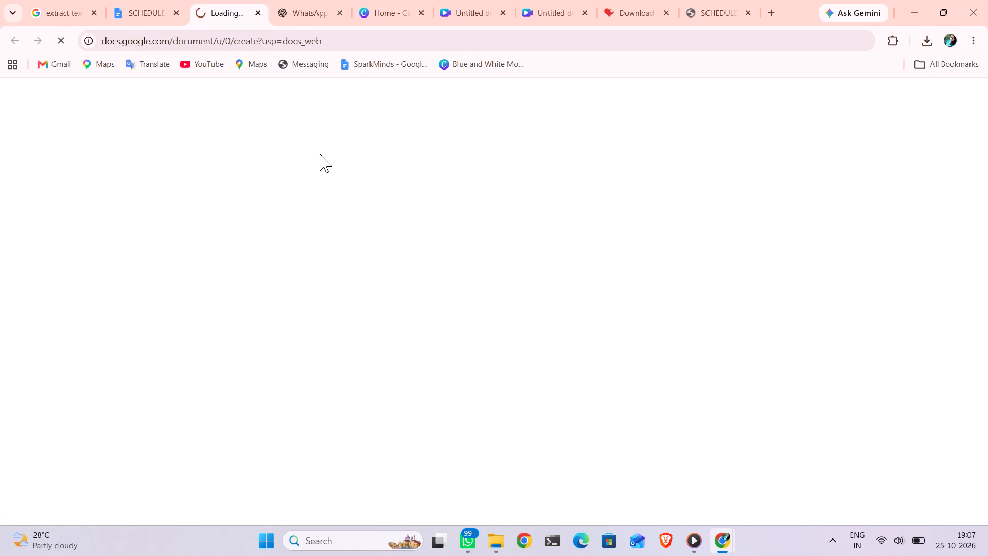
Return to the SCHEDULE document and look over the Day 1 and Day 2 pages.
{"action": "left_click", "coordinate": [146, 17]}
{"action": "scroll", "coordinate": [291, 292], "scroll_direction": "up", "scroll_amount": 7}
{"action": "scroll", "coordinate": [291, 292], "scroll_direction": "down", "scroll_amount": 3}
{"action": "scroll", "coordinate": [291, 292], "scroll_direction": "up", "scroll_amount": 6}
{"action": "scroll", "coordinate": [291, 292], "scroll_direction": "down", "scroll_amount": 2}
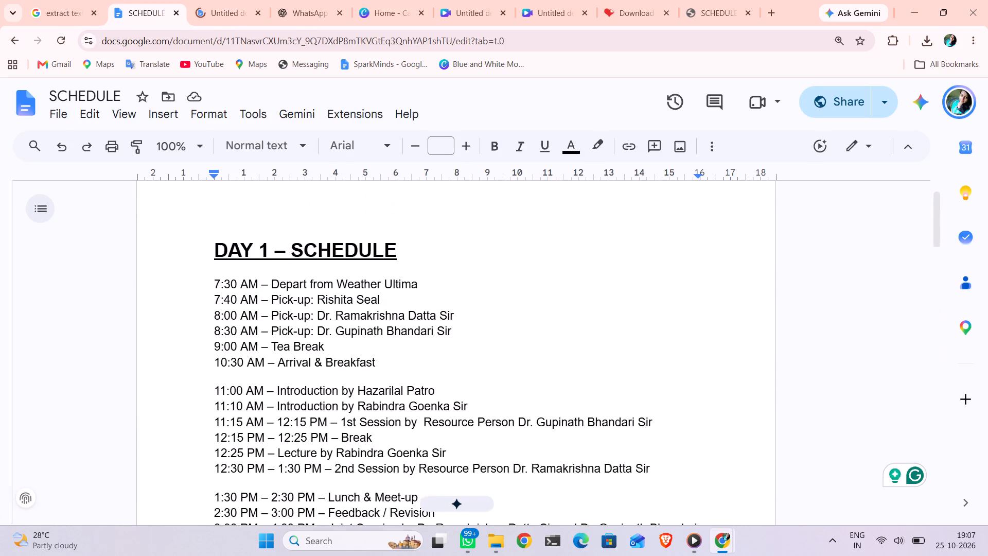
{"action": "scroll", "coordinate": [291, 292], "scroll_direction": "down", "scroll_amount": 5}
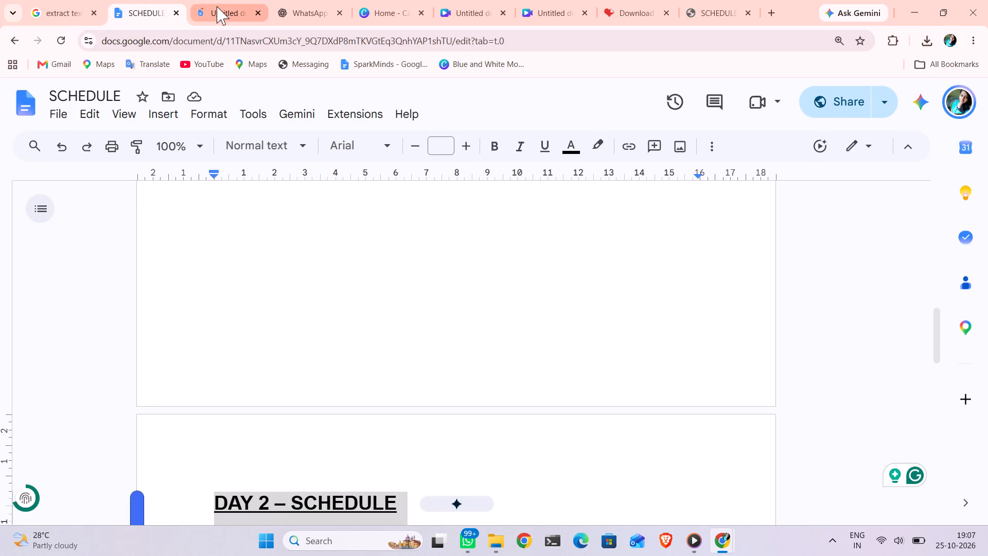
Paste the copied Day 2 schedule into the blank untitled document.
{"action": "left_click", "coordinate": [218, 6]}
{"action": "left_click", "coordinate": [363, 383]}
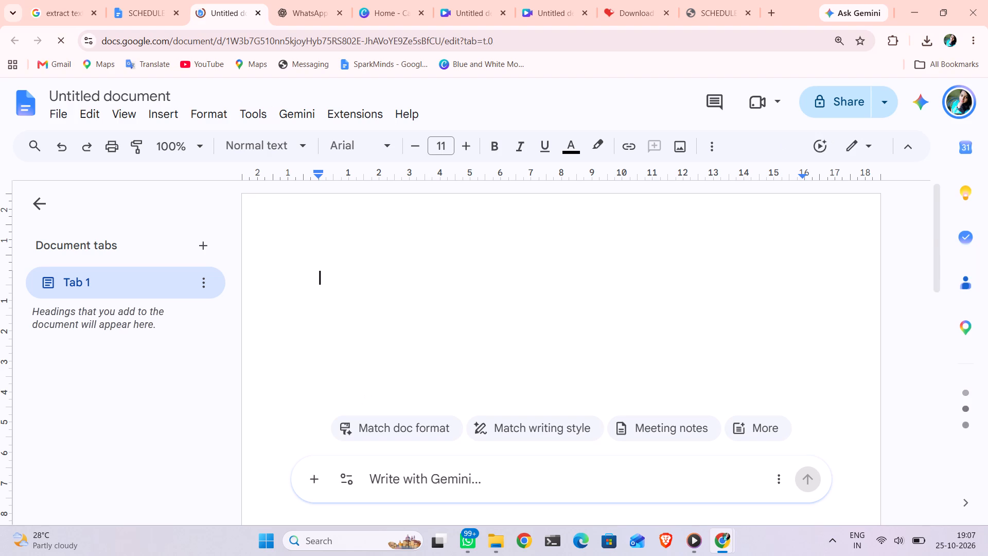
{"action": "key", "text": "ctrl+v"}
{"action": "scroll", "coordinate": [363, 383], "scroll_direction": "up", "scroll_amount": 5}
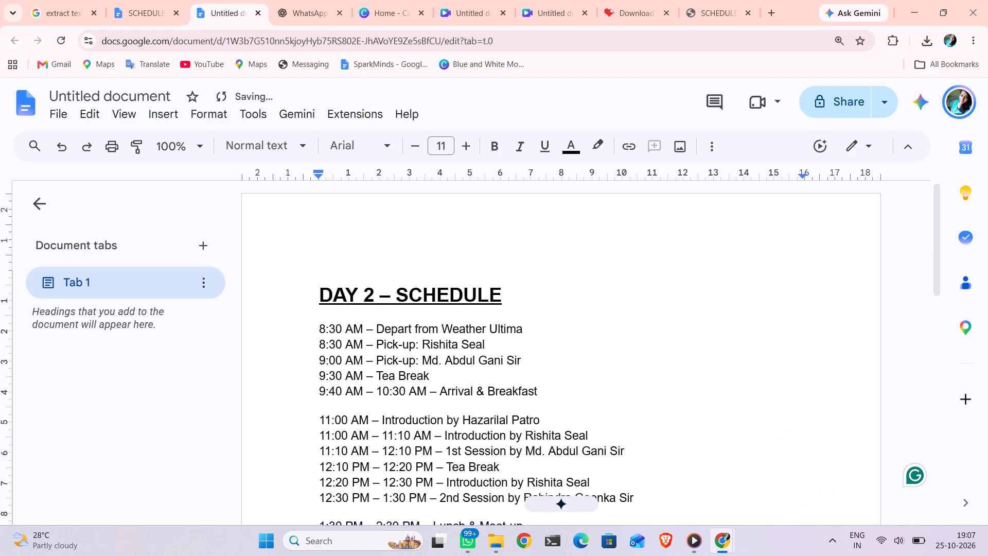
Return to the SCHEDULE document and cut the whole Day 2 schedule, from its heading to the 4:30 PM line.
{"action": "left_click", "coordinate": [144, 12]}
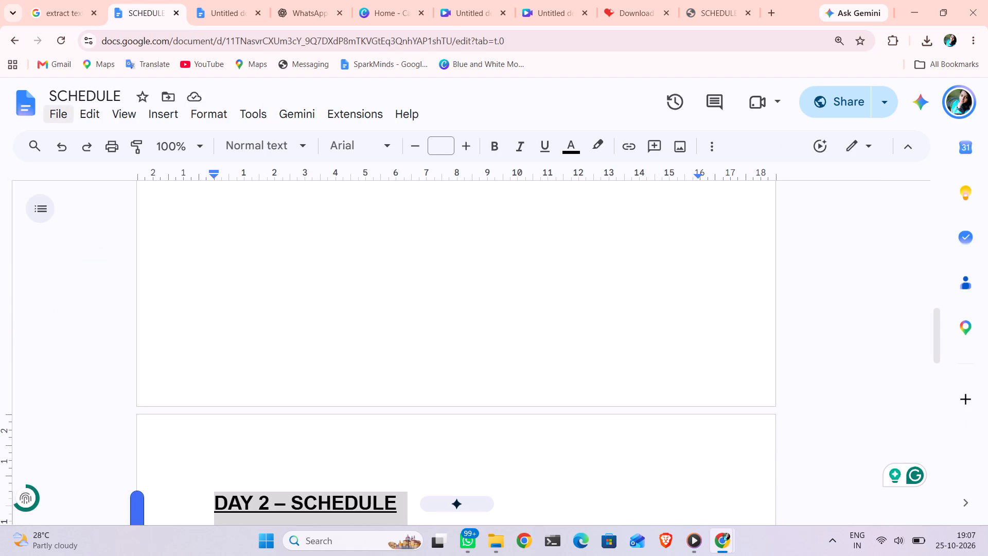
{"action": "key", "text": "BackSpace"}
{"action": "scroll", "coordinate": [323, 412], "scroll_direction": "down", "scroll_amount": 1}
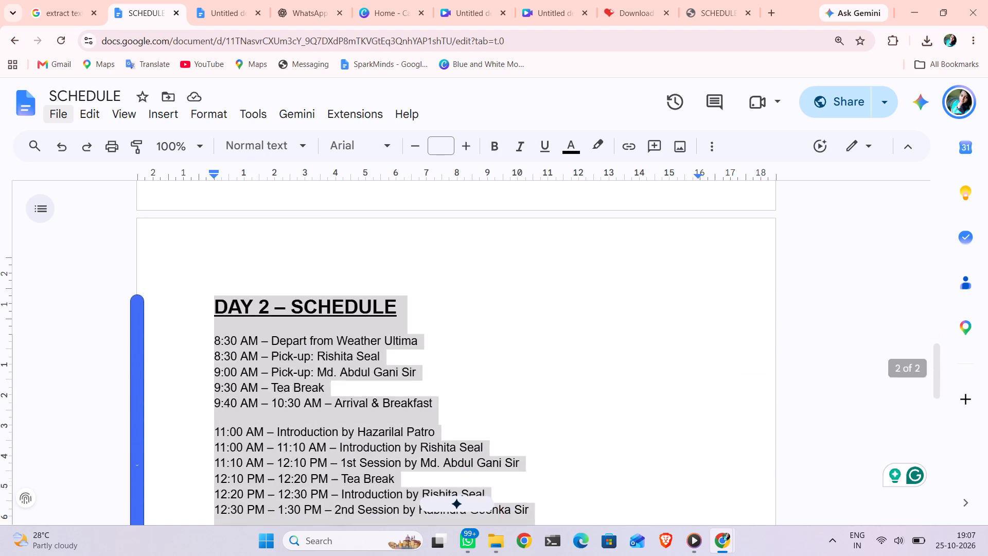
{"action": "scroll", "coordinate": [323, 412], "scroll_direction": "down", "scroll_amount": 2}
{"action": "key", "text": "BackSpace"}
{"action": "scroll", "coordinate": [323, 412], "scroll_direction": "down", "scroll_amount": 1}
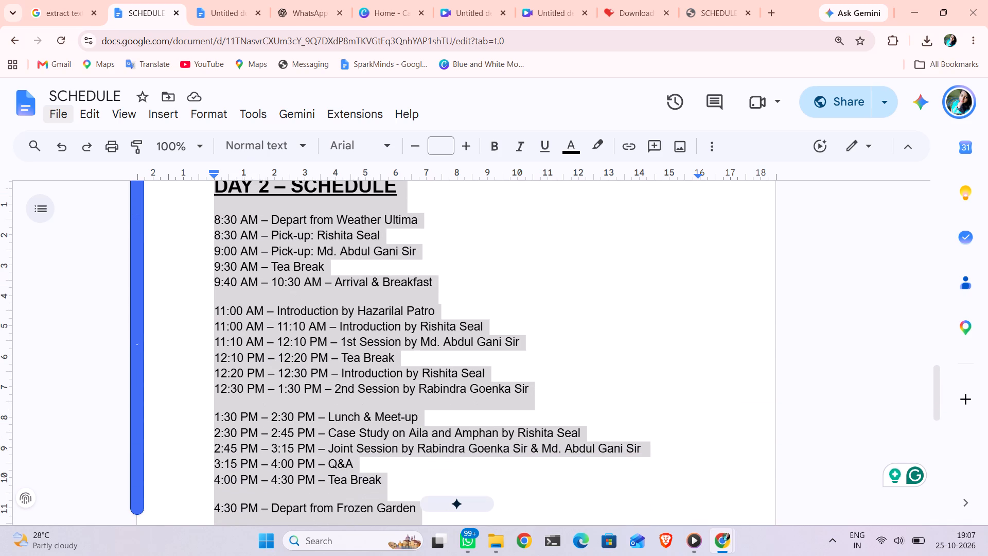
{"action": "scroll", "coordinate": [323, 412], "scroll_direction": "down", "scroll_amount": 1}
{"action": "left_click", "coordinate": [253, 404]}
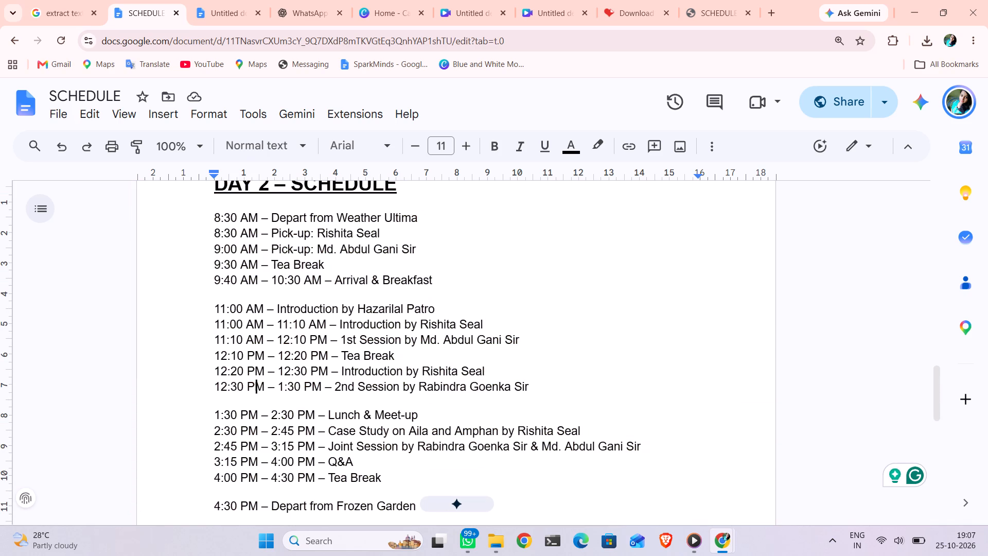
{"action": "scroll", "coordinate": [253, 404], "scroll_direction": "up", "scroll_amount": 1}
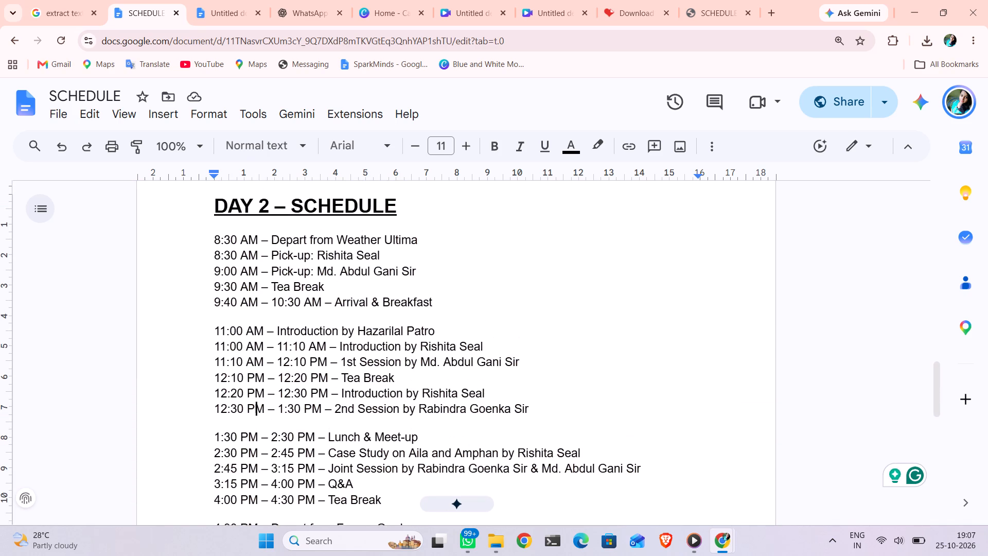
{"action": "left_click_drag", "start_coordinate": [215, 212], "coordinate": [366, 428]}
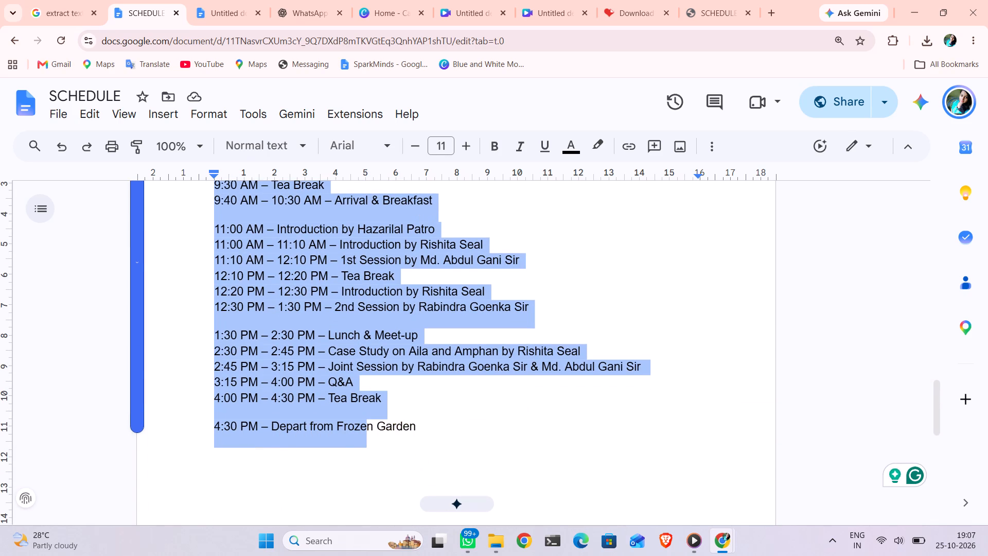
{"action": "left_click_drag", "start_coordinate": [366, 428], "coordinate": [458, 436]}
{"action": "key", "text": "ctrl+x"}
Remove the empty second page left in the SCHEDULE document.
{"action": "scroll", "coordinate": [458, 436], "scroll_direction": "up", "scroll_amount": 2}
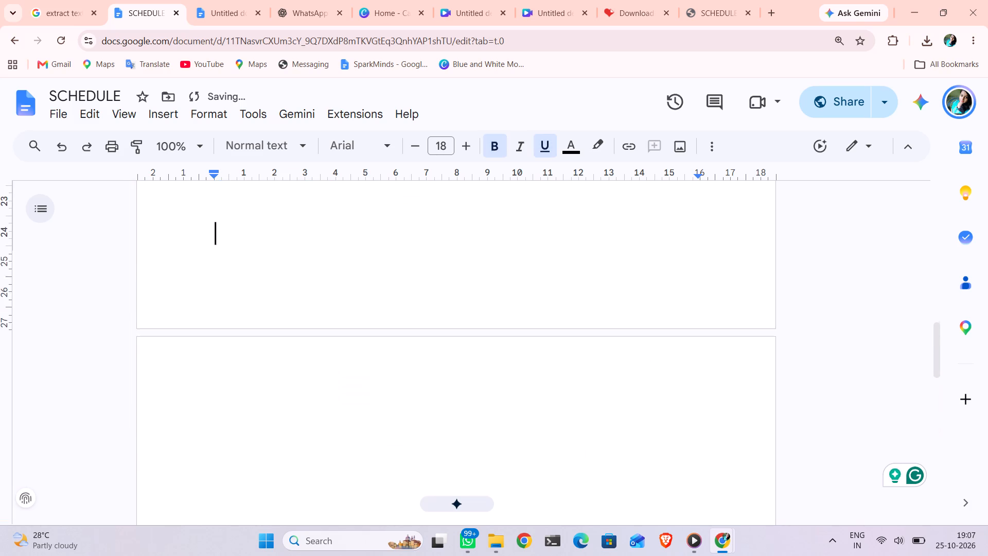
{"action": "scroll", "coordinate": [458, 436], "scroll_direction": "up", "scroll_amount": 1}
{"action": "scroll", "coordinate": [458, 436], "scroll_direction": "down", "scroll_amount": 9}
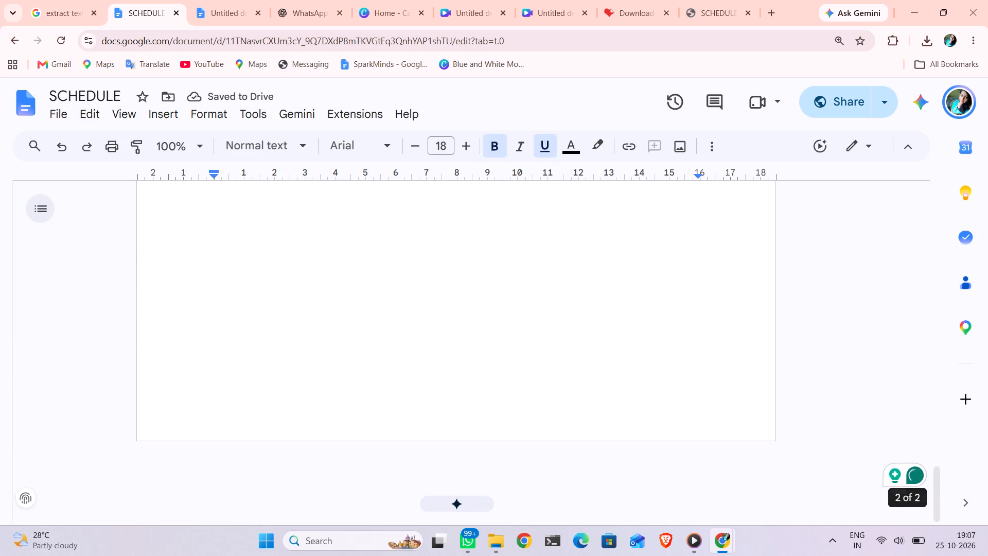
{"action": "scroll", "coordinate": [362, 351], "scroll_direction": "up", "scroll_amount": 2}
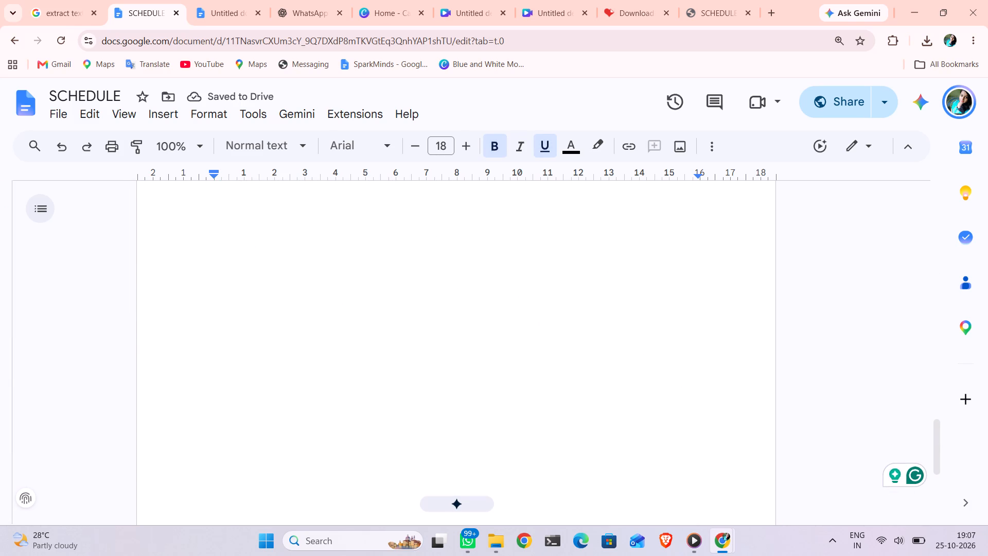
{"action": "scroll", "coordinate": [362, 351], "scroll_direction": "up", "scroll_amount": 2}
{"action": "left_click", "coordinate": [361, 320]}
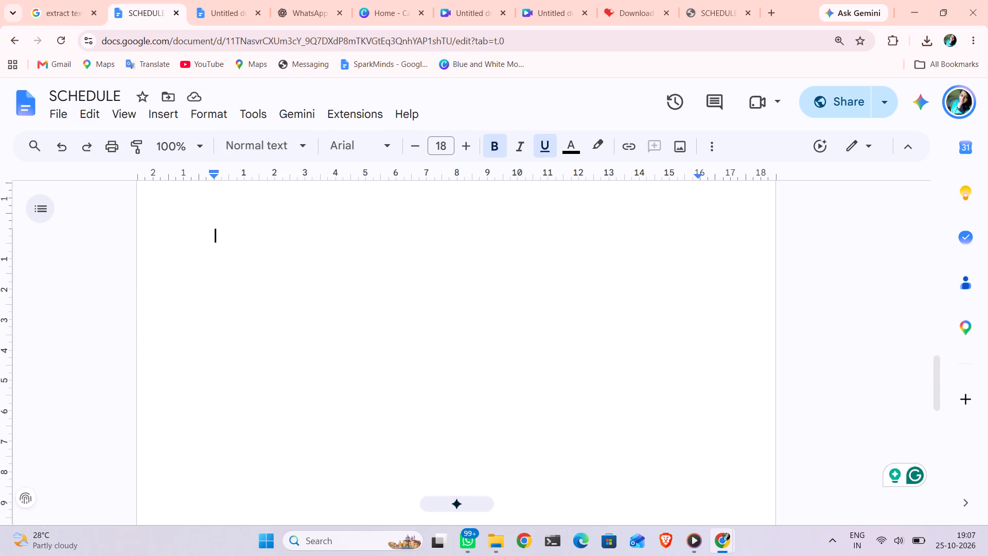
{"action": "key", "text": "BackSpace"}
{"action": "key", "text": "BackSpace"}
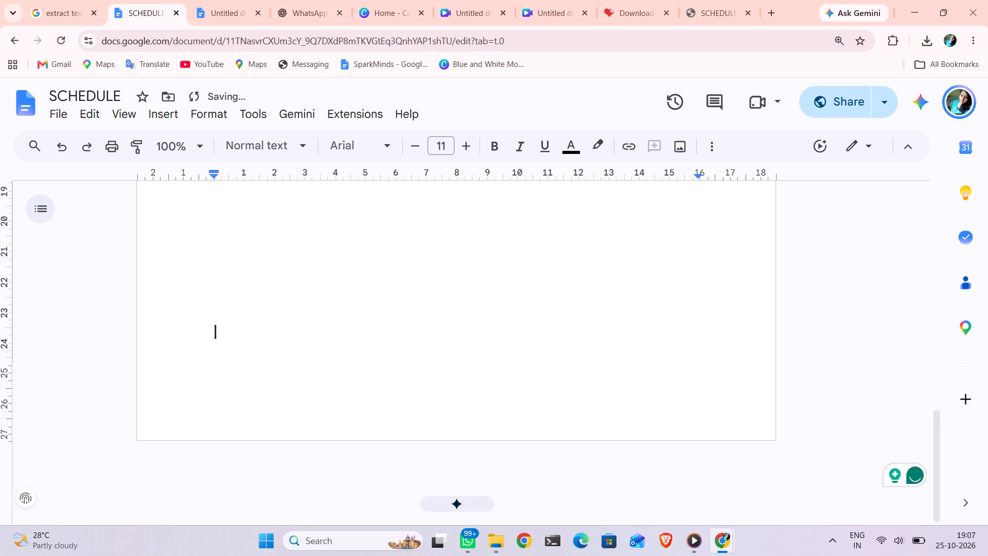
Look over the SCHEDULE document to check that only the Day 1 page is left.
{"action": "scroll", "coordinate": [351, 241], "scroll_direction": "up", "scroll_amount": 6}
{"action": "scroll", "coordinate": [351, 241], "scroll_direction": "down", "scroll_amount": 3}
{"action": "scroll", "coordinate": [351, 241], "scroll_direction": "up", "scroll_amount": 4}
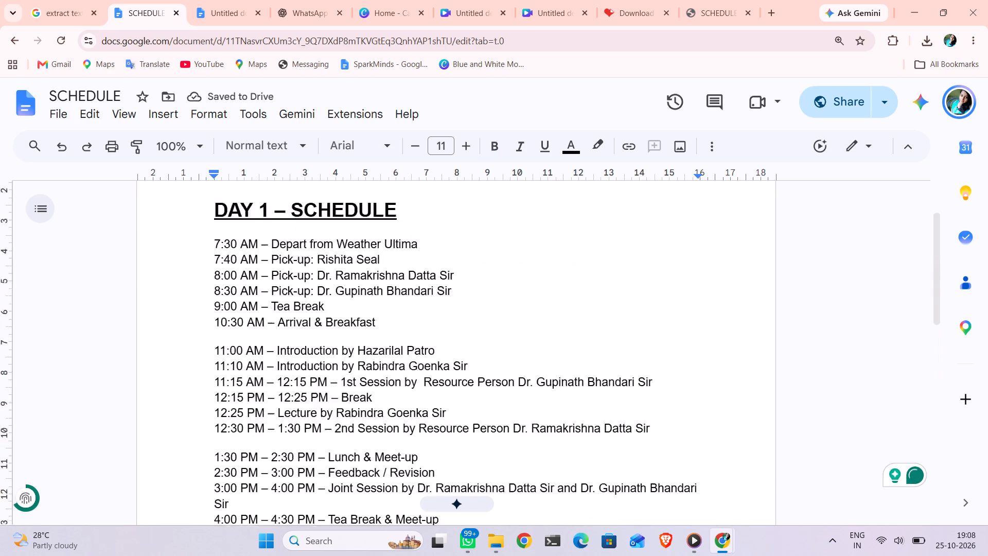
{"action": "scroll", "coordinate": [351, 241], "scroll_direction": "down", "scroll_amount": 2}
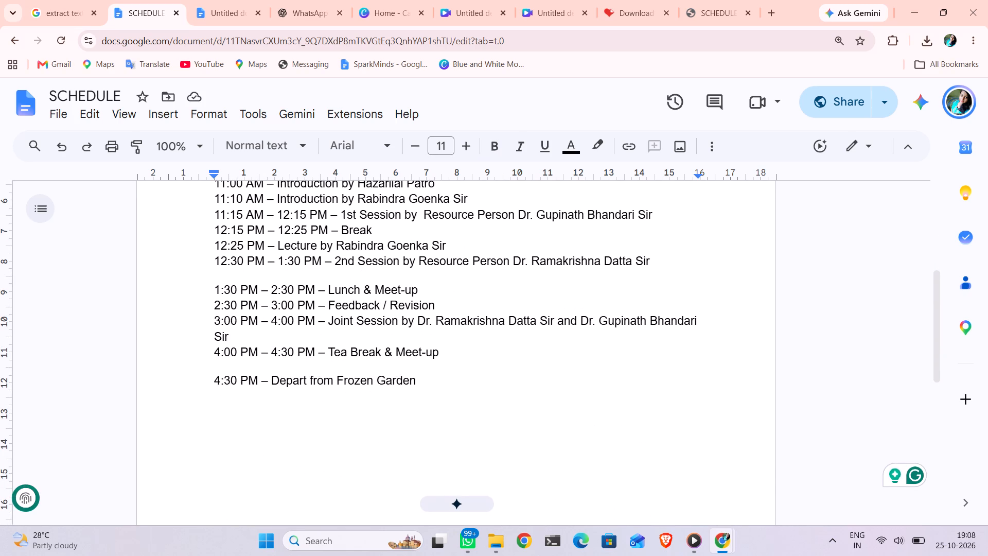
{"action": "scroll", "coordinate": [351, 241], "scroll_direction": "up", "scroll_amount": 4}
{"action": "scroll", "coordinate": [351, 241], "scroll_direction": "down", "scroll_amount": 7}
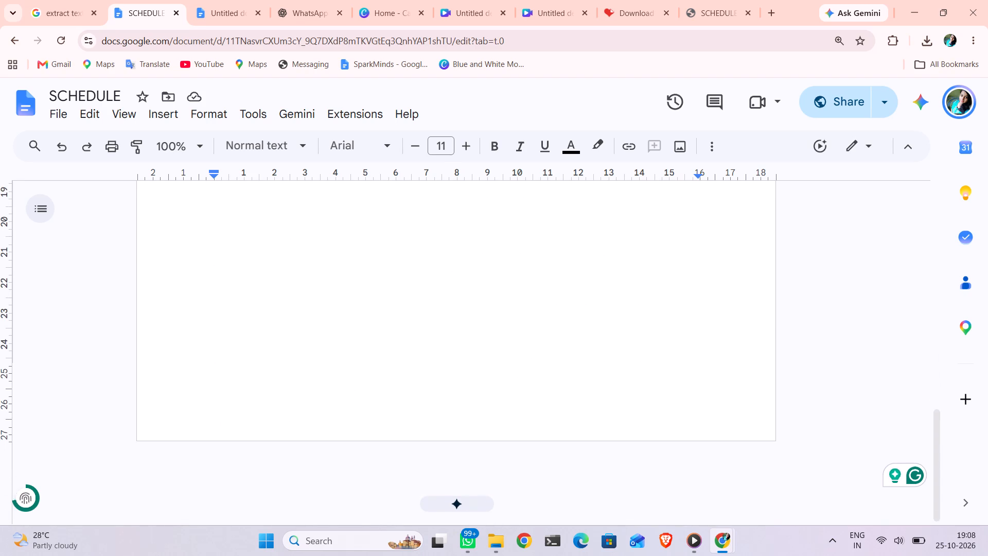
{"action": "scroll", "coordinate": [351, 241], "scroll_direction": "up", "scroll_amount": 4}
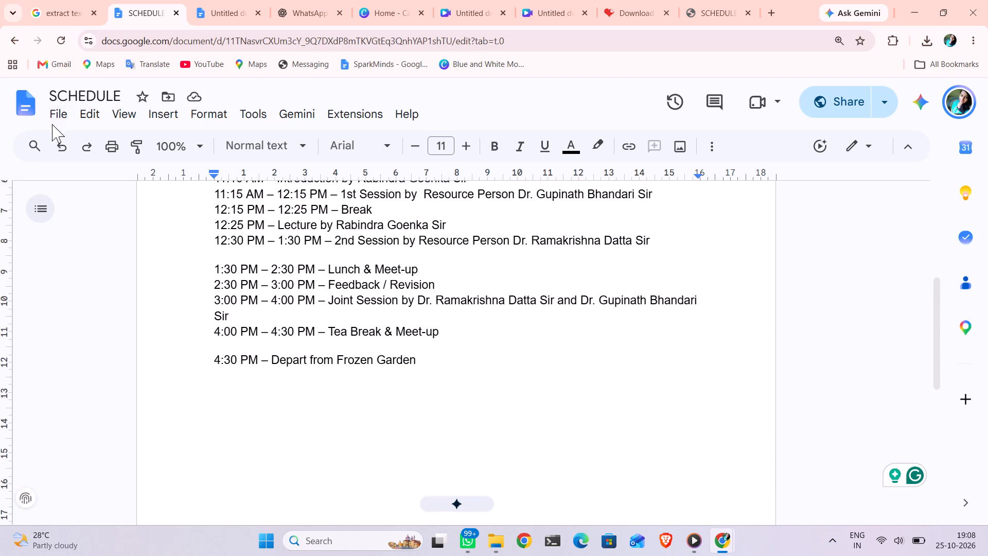
{"action": "scroll", "coordinate": [217, 234], "scroll_direction": "up", "scroll_amount": 3}
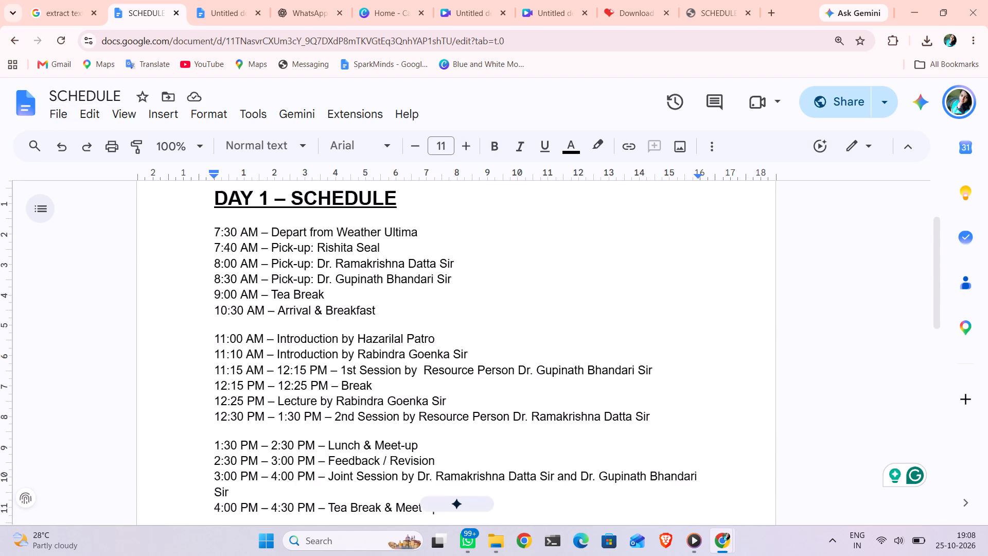
Rename the SCHEDULE document as DAY 1 SCHEDULE.
{"action": "left_click", "coordinate": [52, 95]}
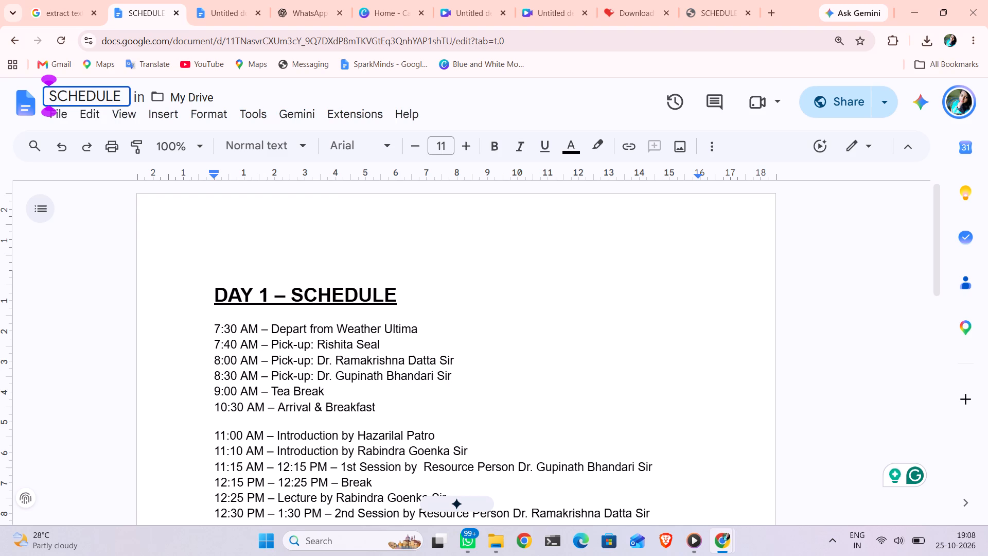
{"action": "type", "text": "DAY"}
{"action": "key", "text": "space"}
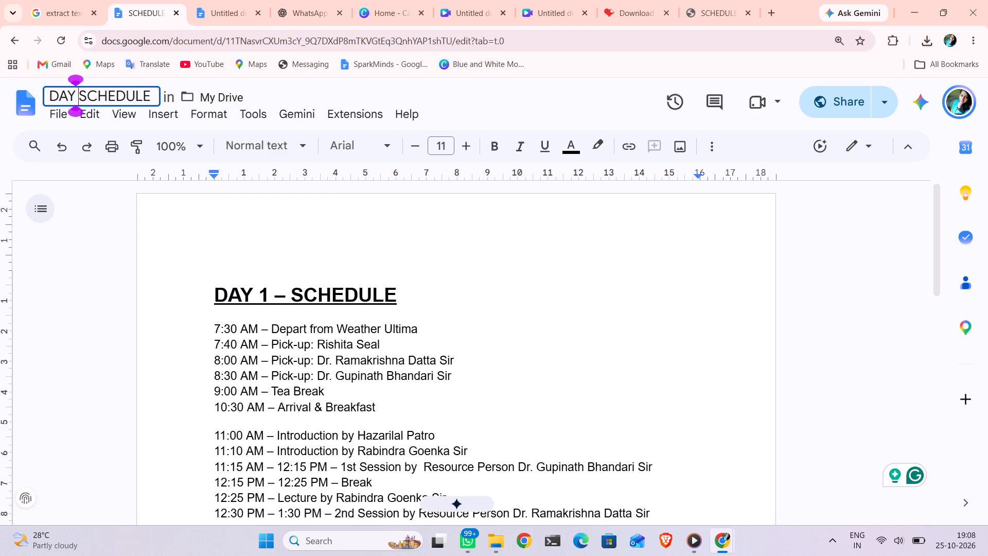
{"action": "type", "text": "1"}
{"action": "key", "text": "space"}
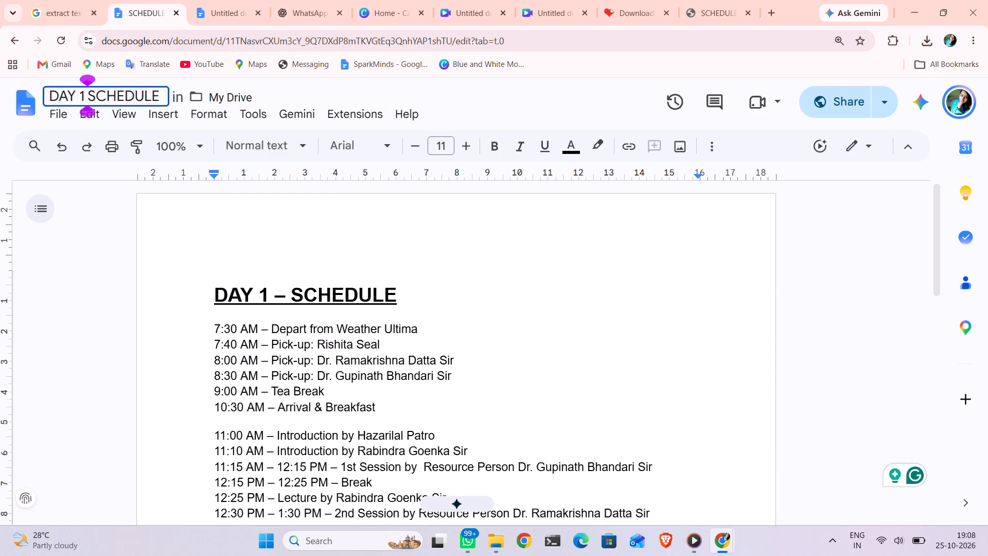
Download the DAY 1 SCHEDULE document as a PDF.
{"action": "left_click", "coordinate": [60, 113]}
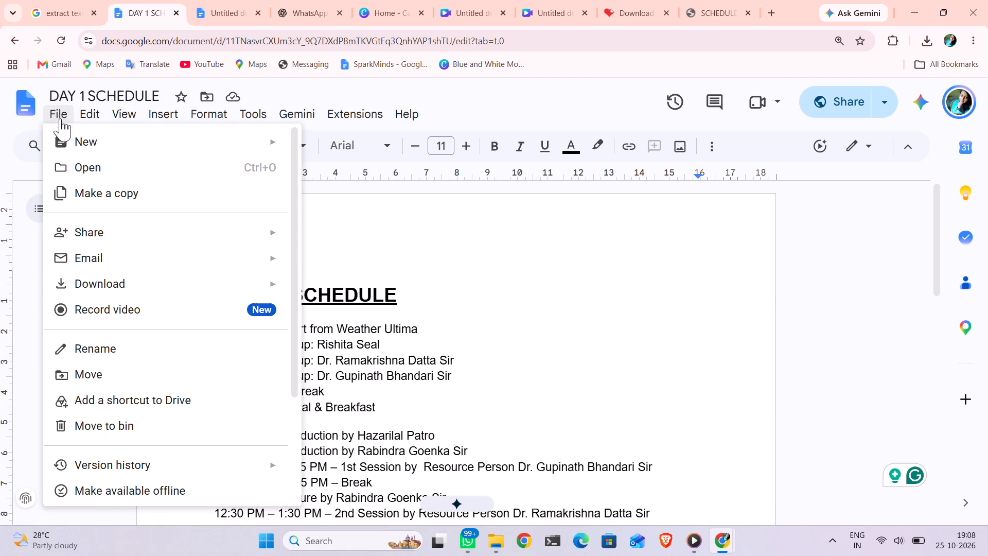
{"action": "left_click", "coordinate": [92, 281]}
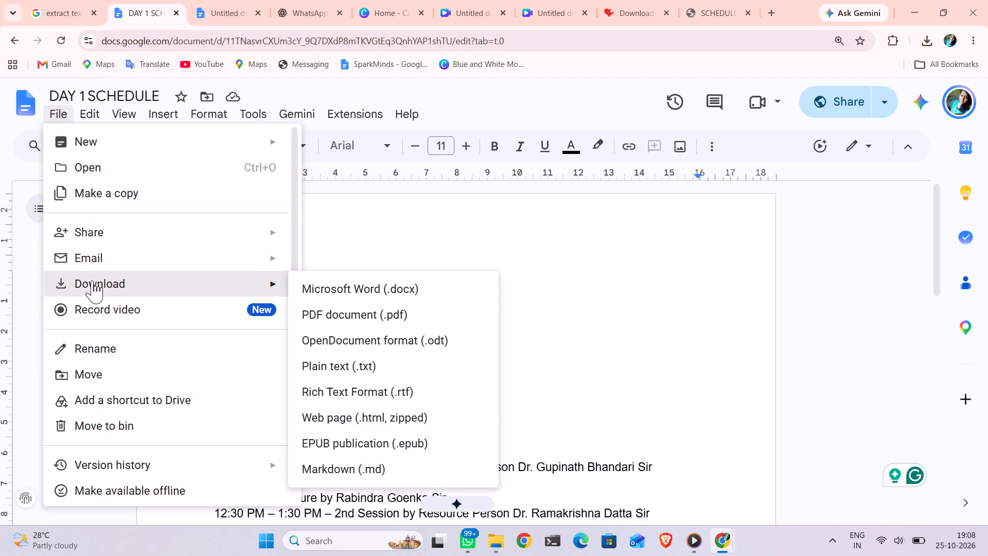
{"action": "left_click", "coordinate": [315, 314]}
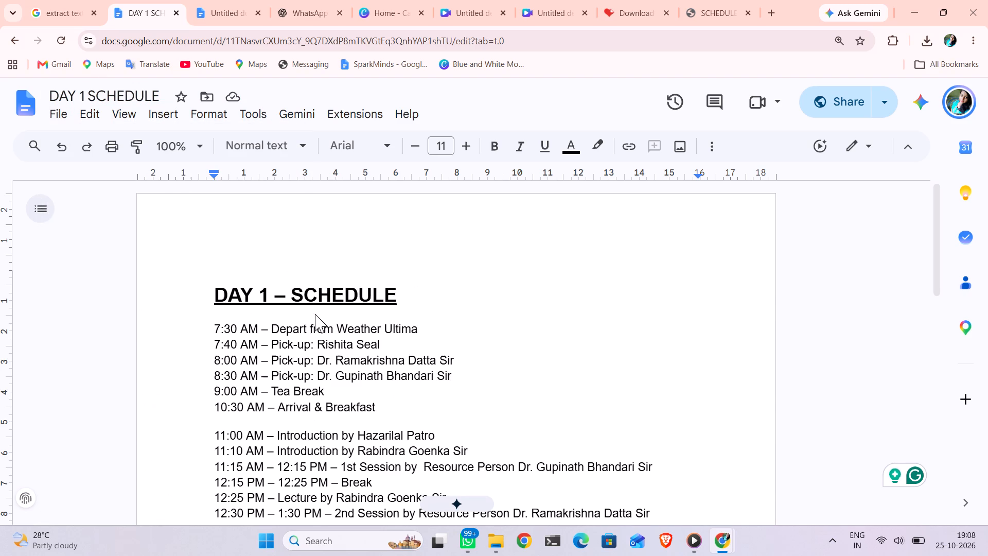
Switch to the untitled Day 2 document, minimising Adobe Acrobat, and rename it as DAY 2 SCHEDULE without the dash.
{"action": "left_click", "coordinate": [211, 13]}
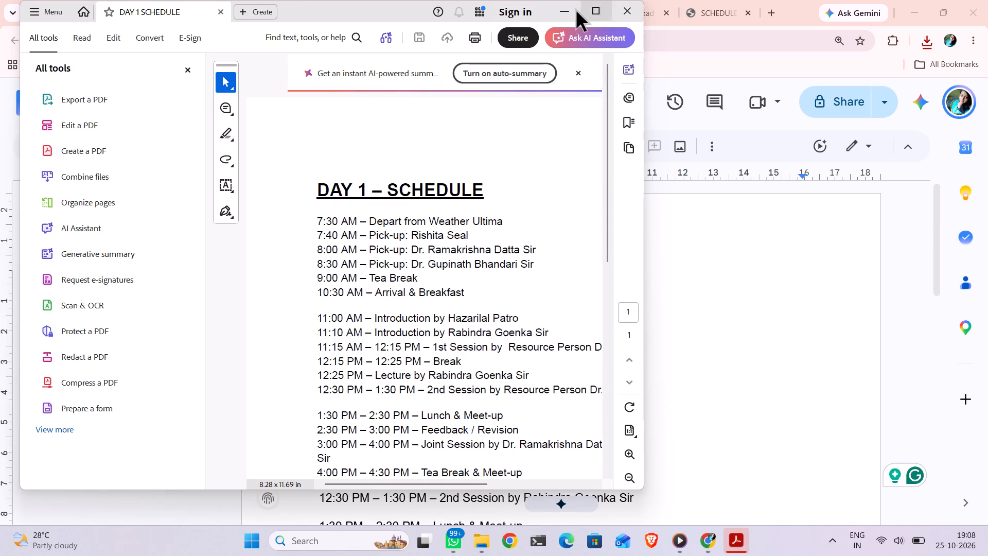
{"action": "left_click", "coordinate": [570, 10]}
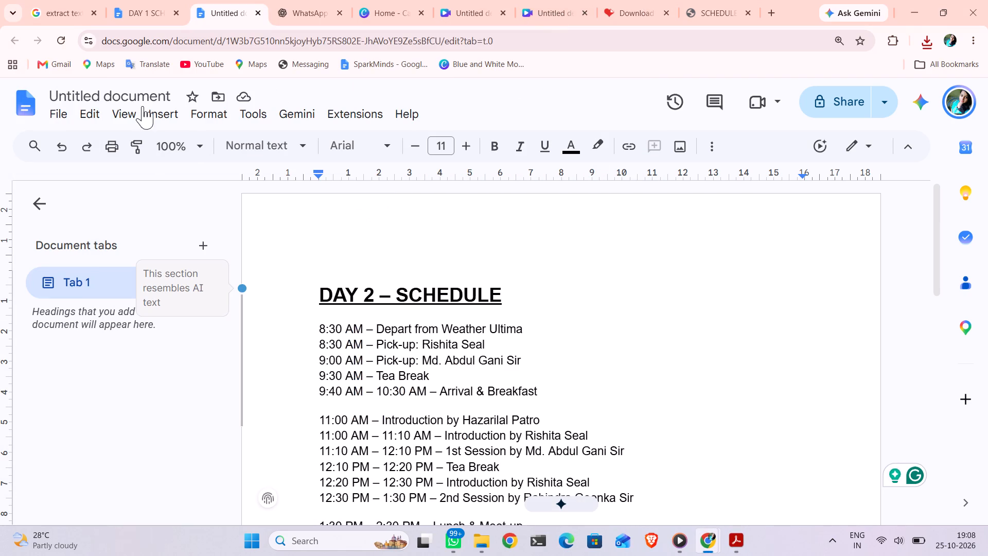
{"action": "left_click", "coordinate": [142, 91]}
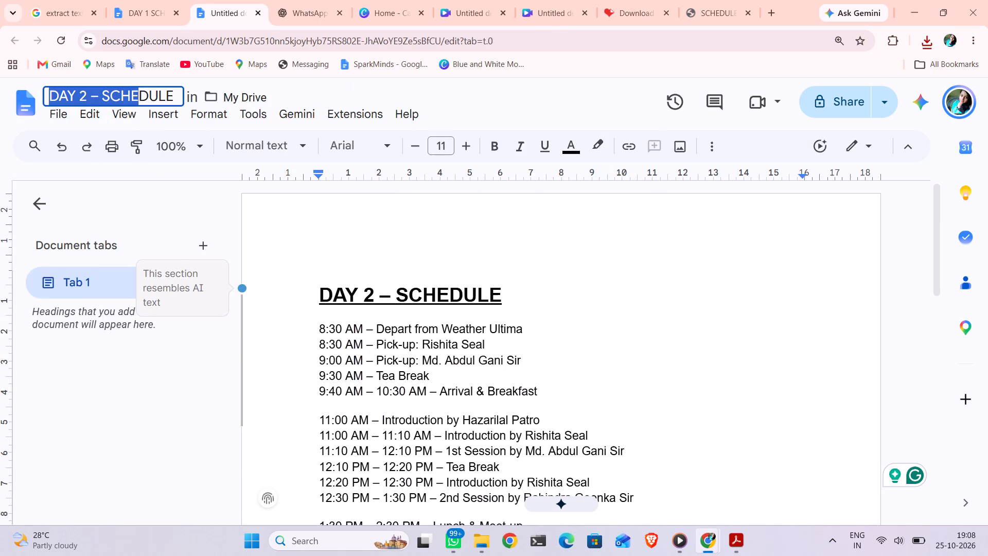
{"action": "left_click", "coordinate": [268, 227]}
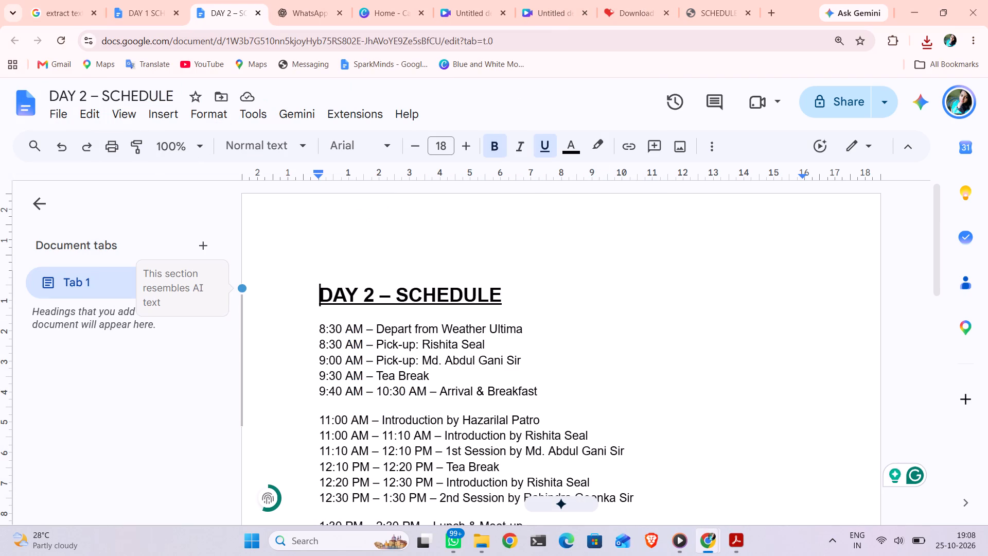
{"action": "left_click", "coordinate": [98, 99]}
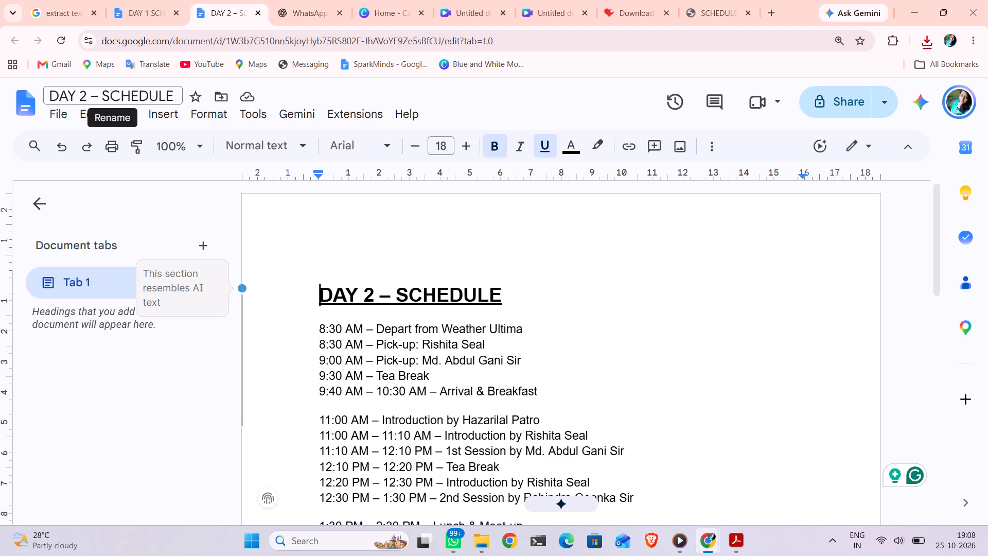
{"action": "left_click", "coordinate": [100, 91]}
{"action": "key", "text": "BackSpace"}
{"action": "key", "text": "BackSpace"}
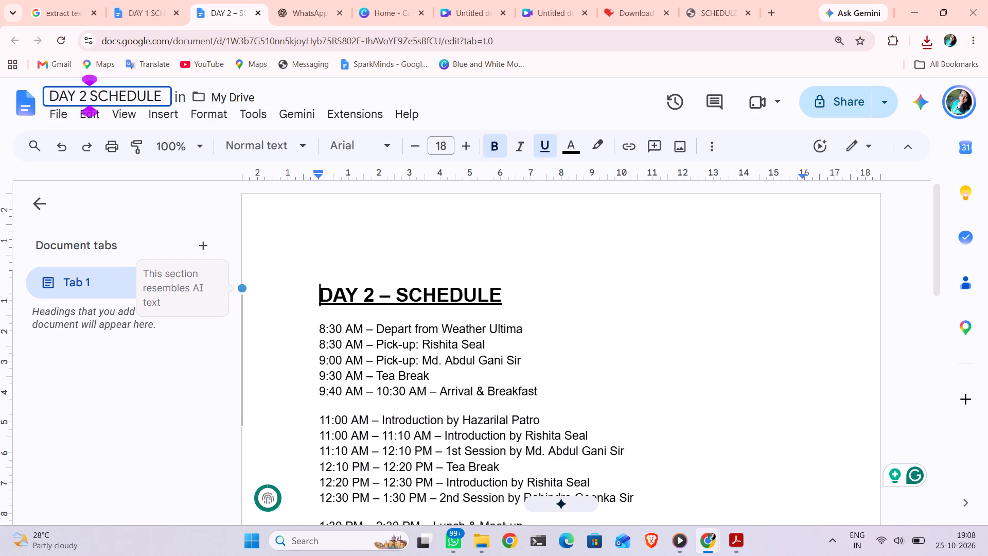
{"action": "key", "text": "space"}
{"action": "key", "text": "BackSpace"}
{"action": "key", "text": "BackSpace"}
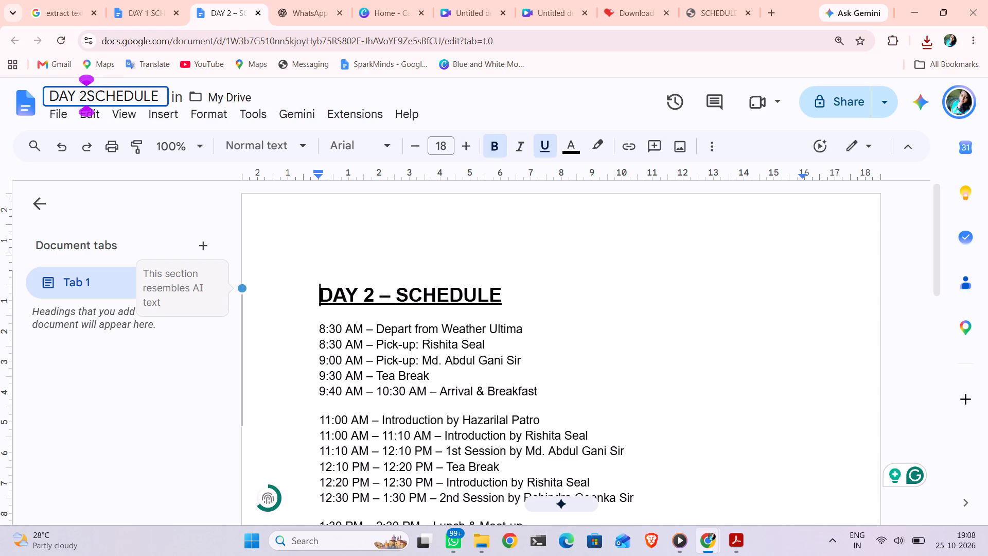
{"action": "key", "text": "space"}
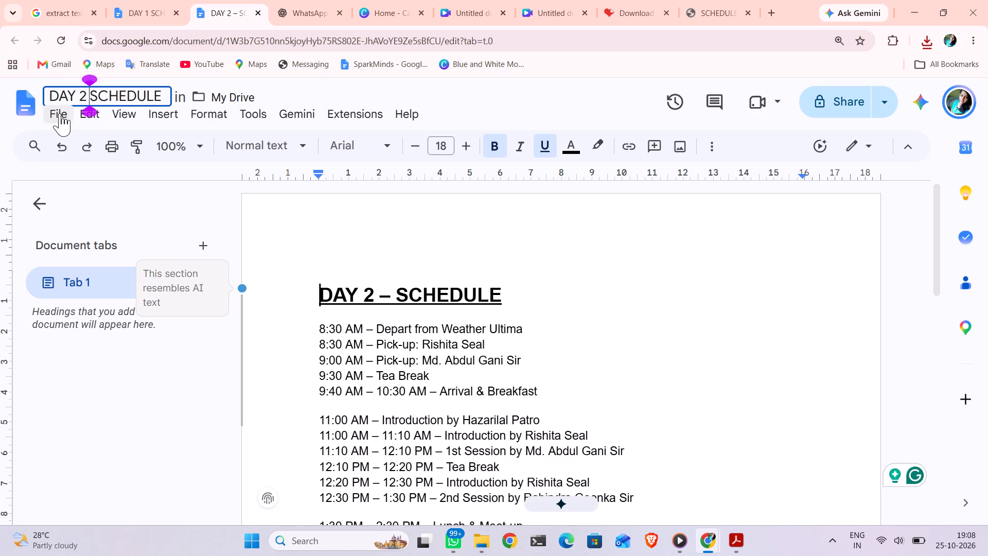
Download the DAY 2 SCHEDULE document as a PDF.
{"action": "left_click", "coordinate": [60, 113]}
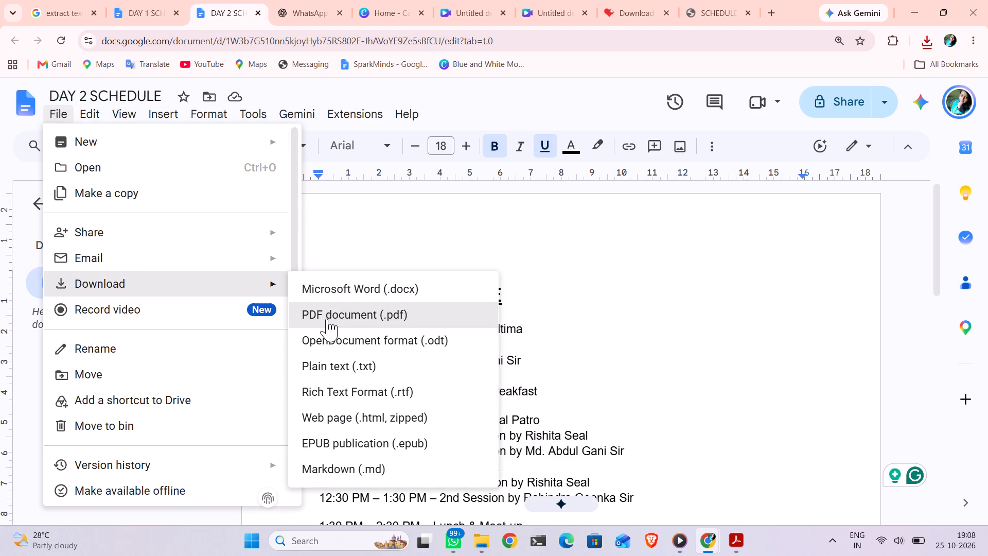
{"action": "left_click", "coordinate": [327, 317]}
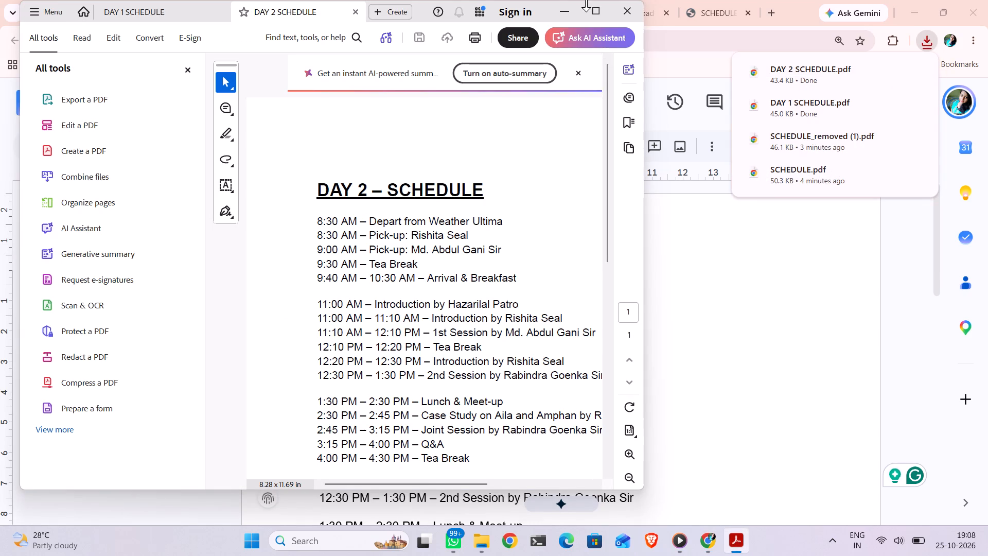
Close only the DAY 2 SCHEDULE PDF in Adobe Acrobat.
{"action": "left_click", "coordinate": [634, 7]}
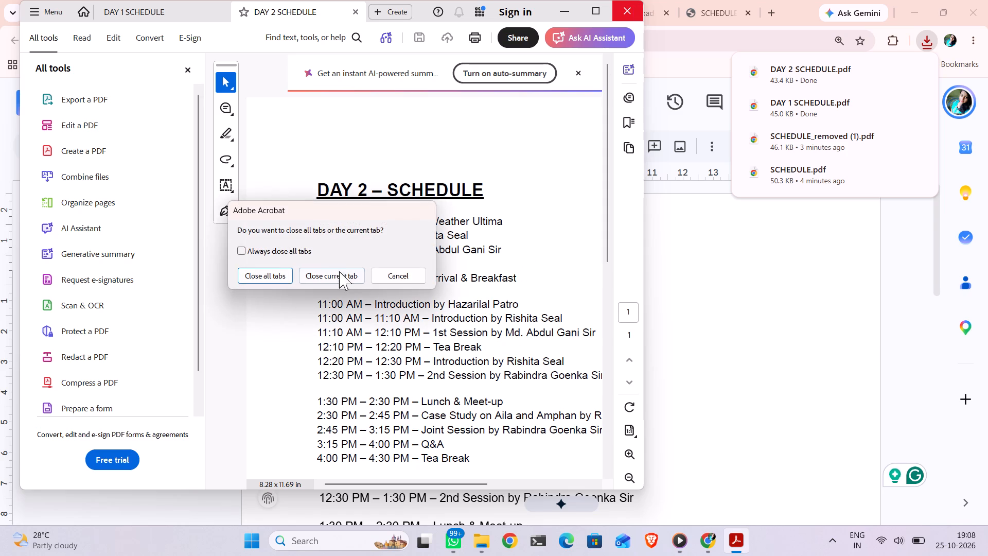
{"action": "left_click", "coordinate": [343, 277]}
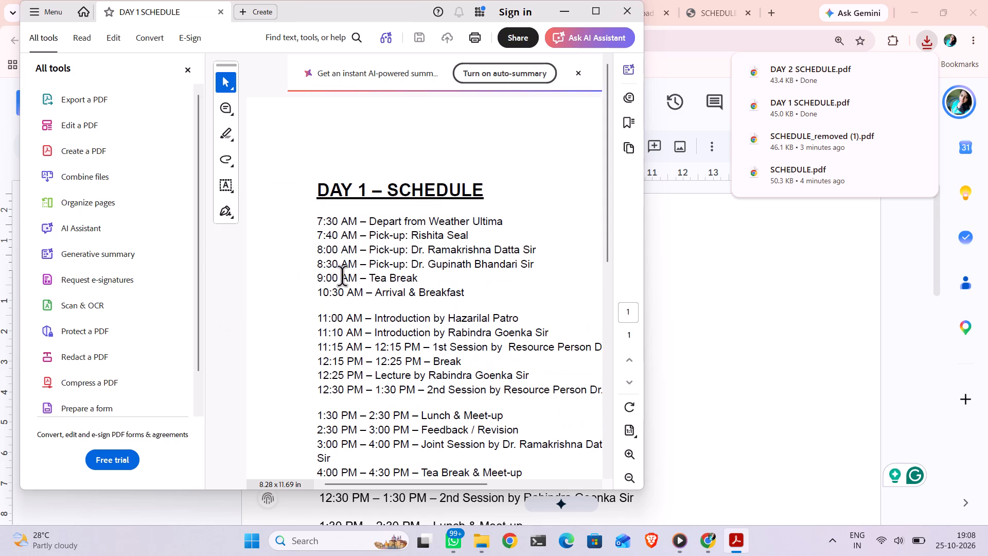
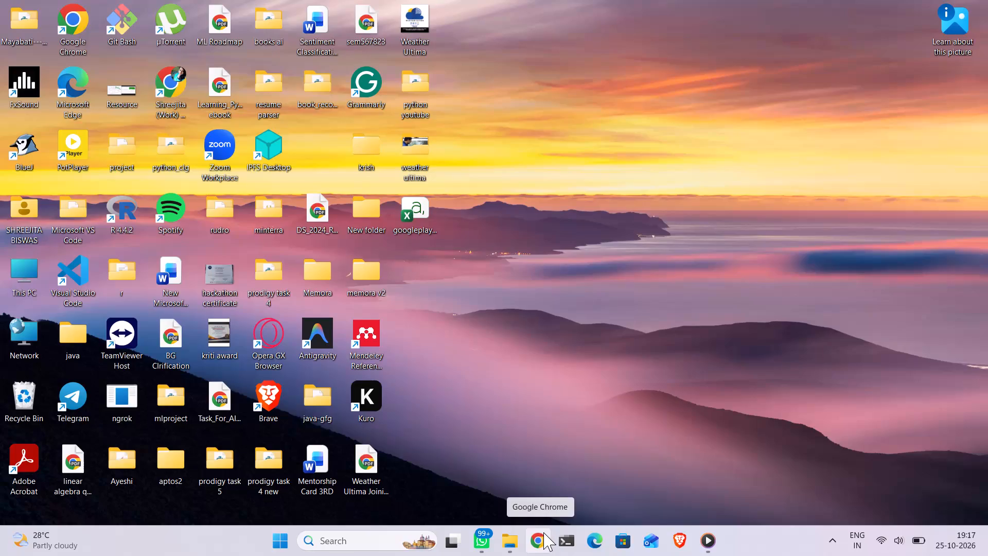
Launch Chrome with the Work profile that has a photo, go to Google Docs and create a blank document.
{"action": "left_click", "coordinate": [539, 535]}
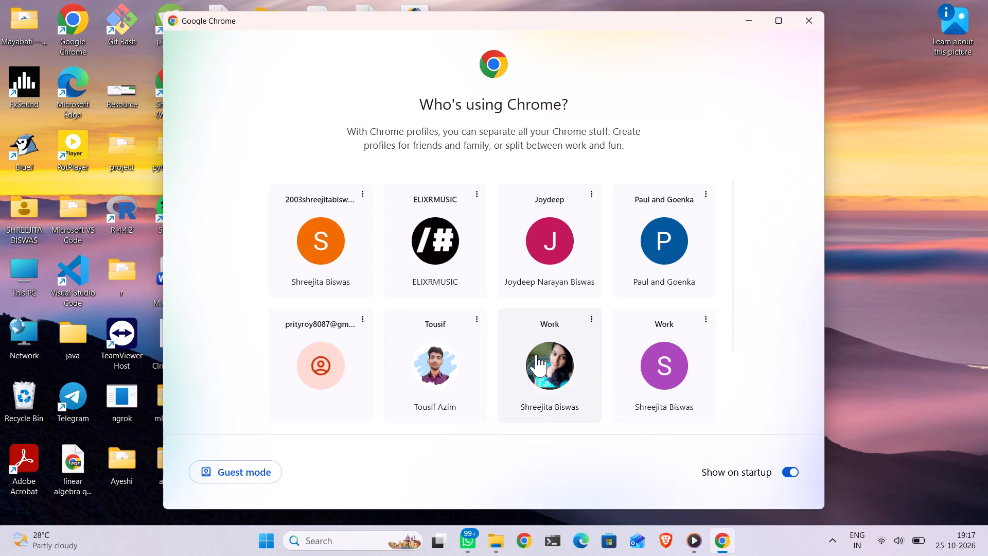
{"action": "scroll", "coordinate": [537, 354], "scroll_direction": "down", "scroll_amount": 2}
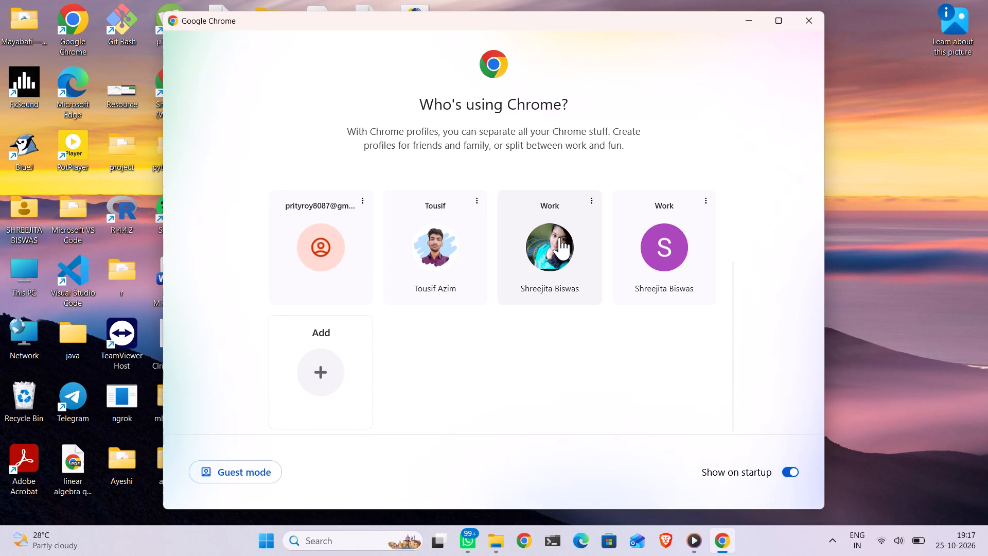
{"action": "left_click", "coordinate": [559, 237]}
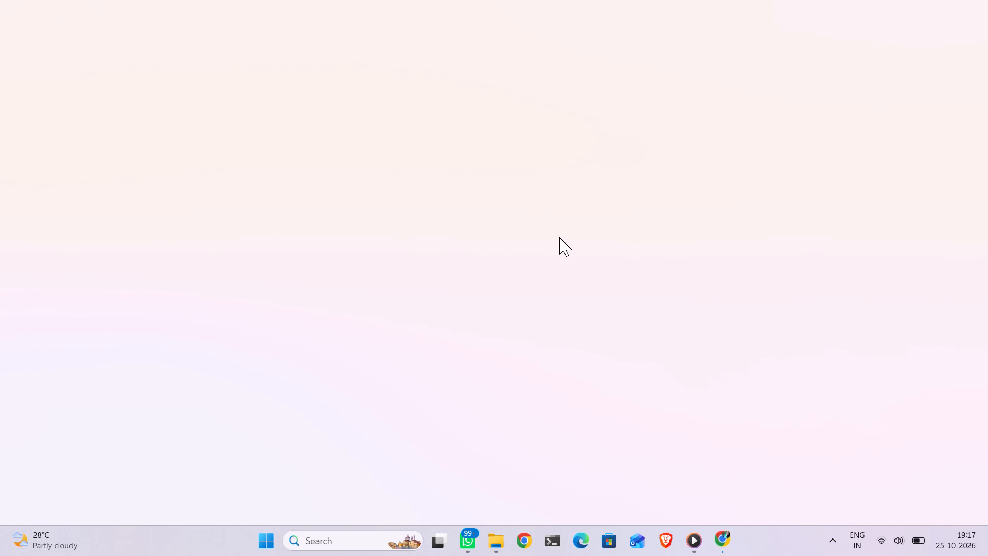
{"action": "type", "text": "DOCS"}
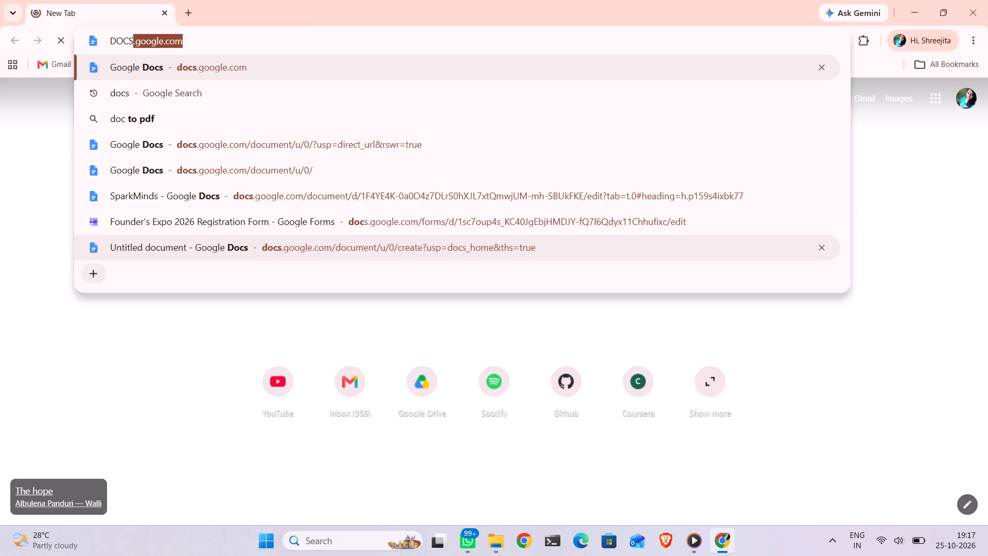
{"action": "key", "text": "Right"}
{"action": "key", "text": "Return"}
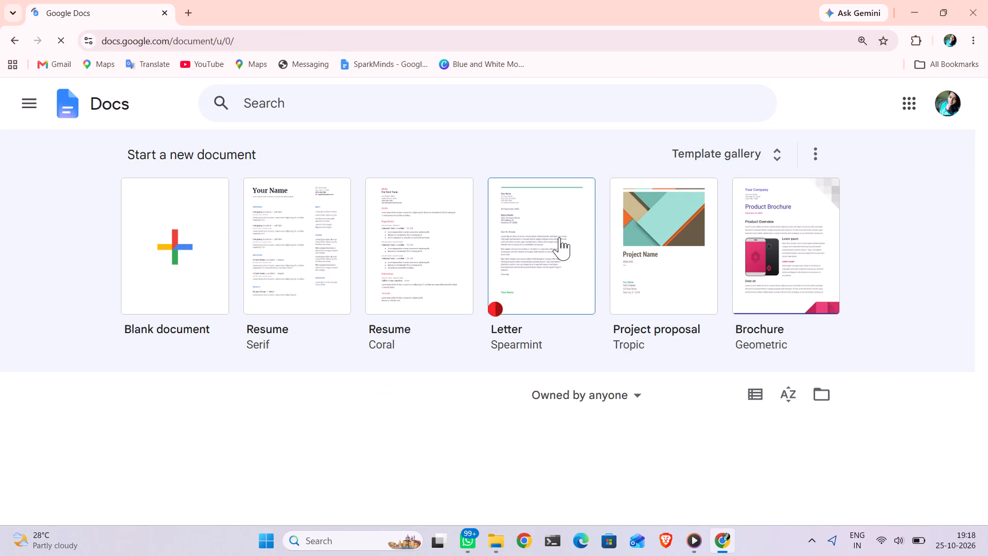
{"action": "left_click", "coordinate": [167, 258]}
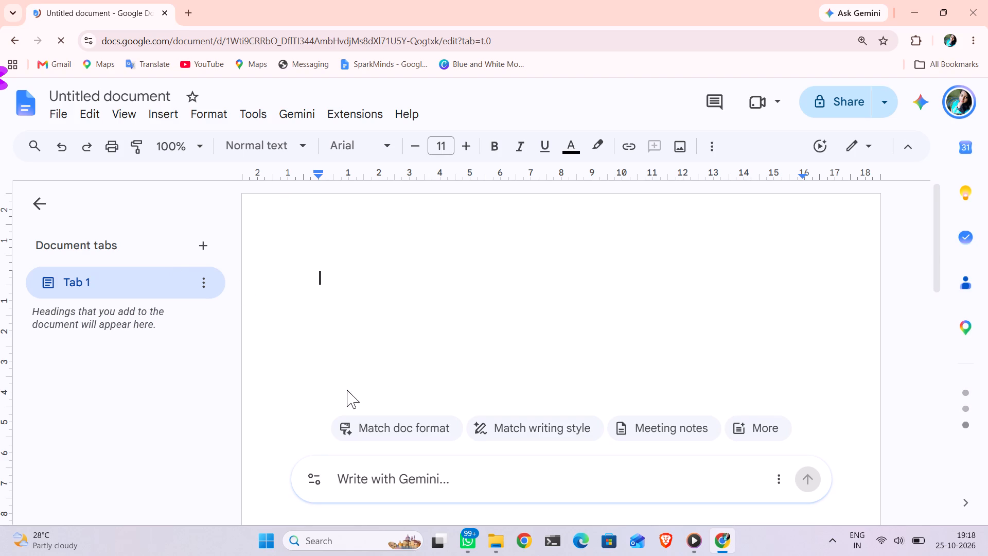
Open the DAY 2 SCHEDULE document from the recent Drive files.
{"action": "left_click", "coordinate": [58, 118]}
{"action": "left_click", "coordinate": [66, 171]}
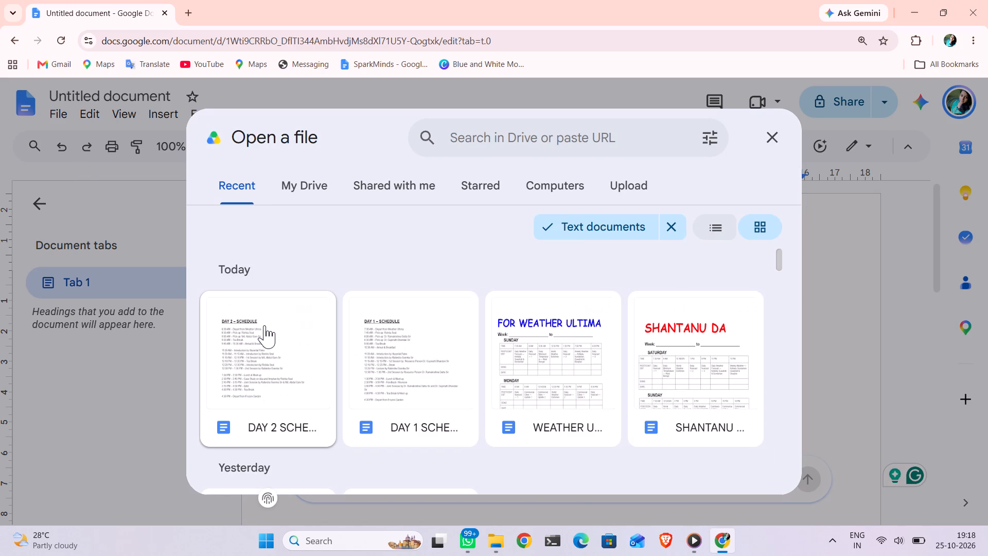
{"action": "left_click", "coordinate": [264, 325]}
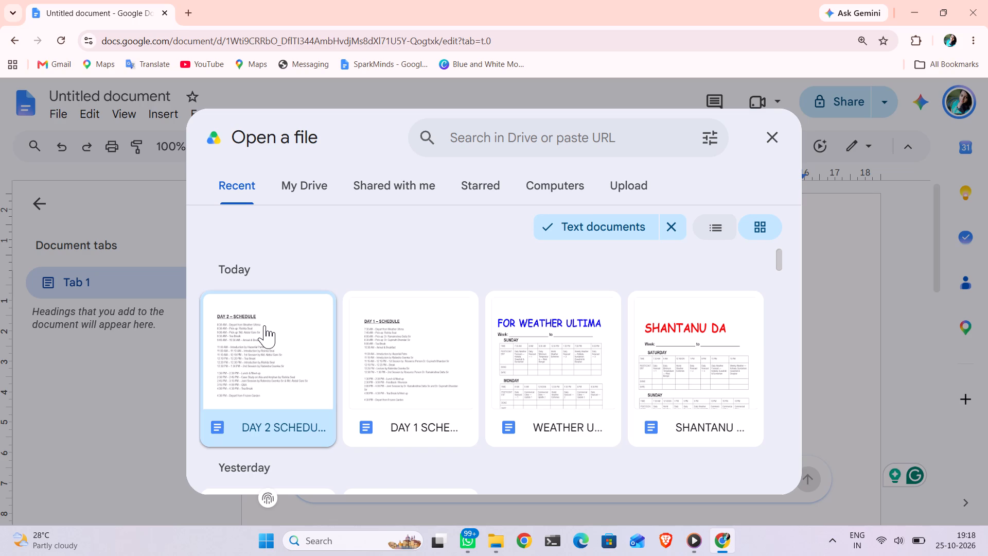
{"action": "left_click", "coordinate": [385, 352]}
{"action": "left_click", "coordinate": [298, 360]}
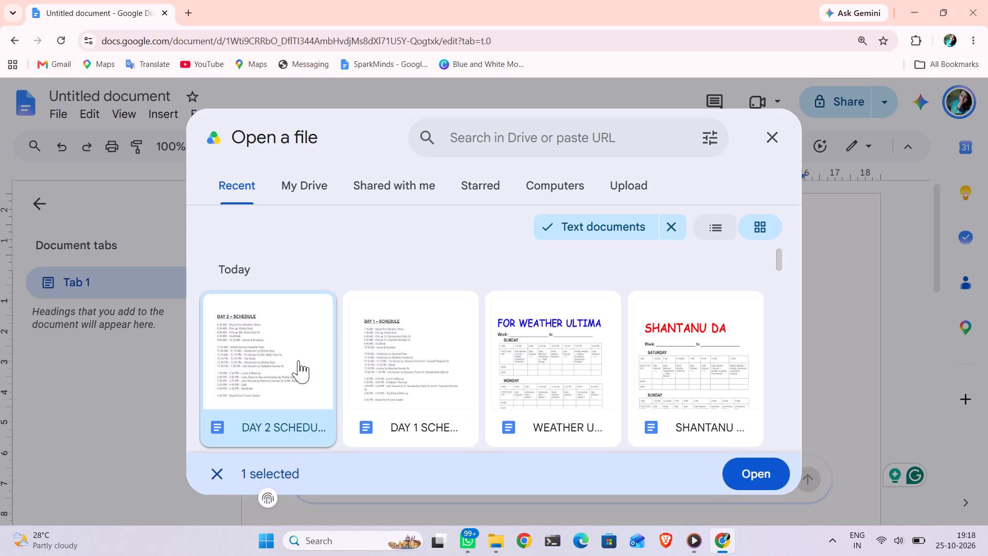
{"action": "left_click", "coordinate": [761, 475]}
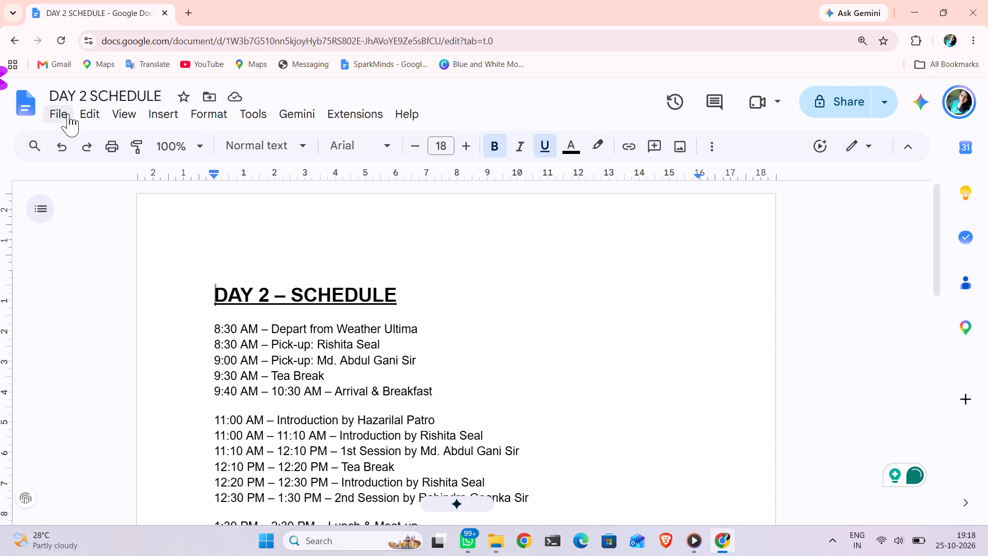
Open the DAY 1 SCHEDULE document from the recent Drive files.
{"action": "left_click", "coordinate": [67, 112]}
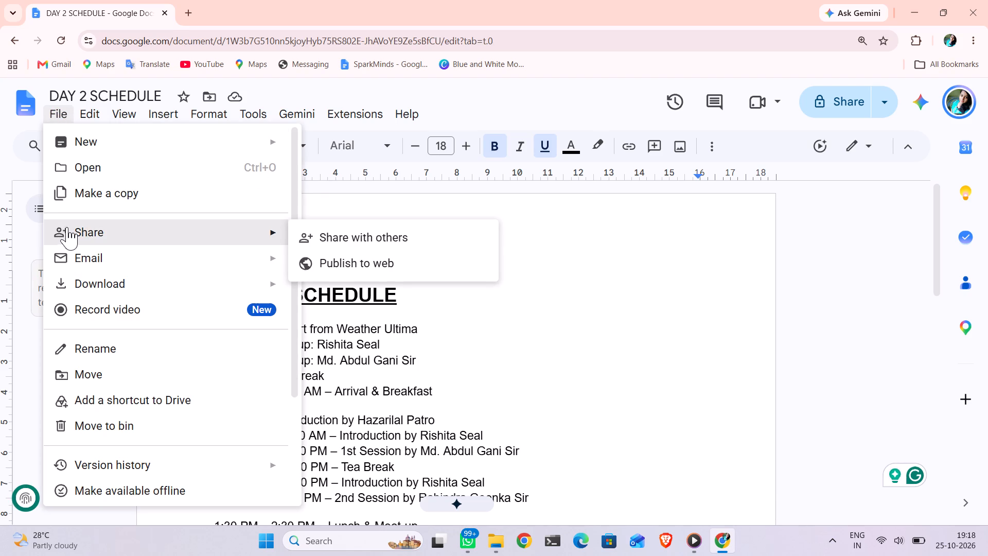
{"action": "left_click", "coordinate": [84, 171]}
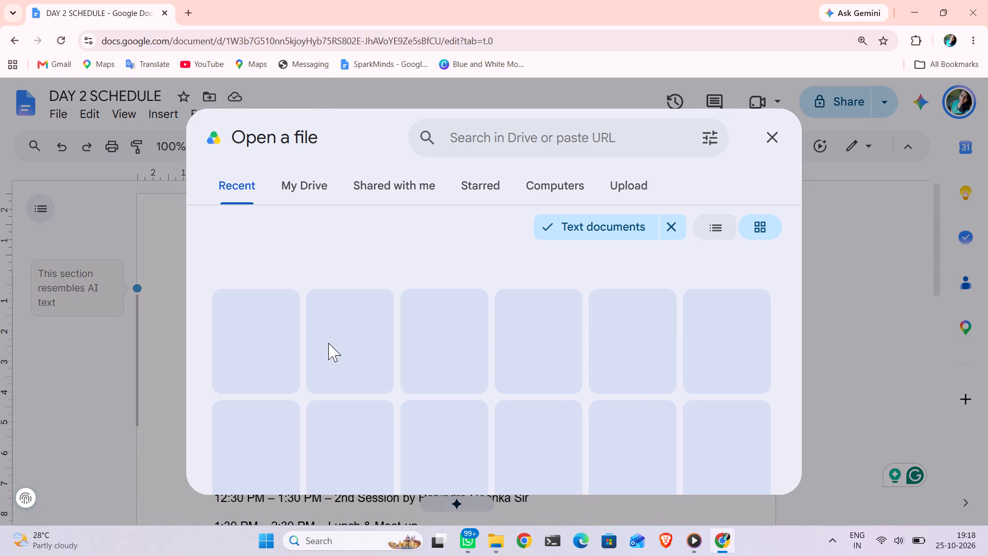
{"action": "left_click", "coordinate": [402, 378]}
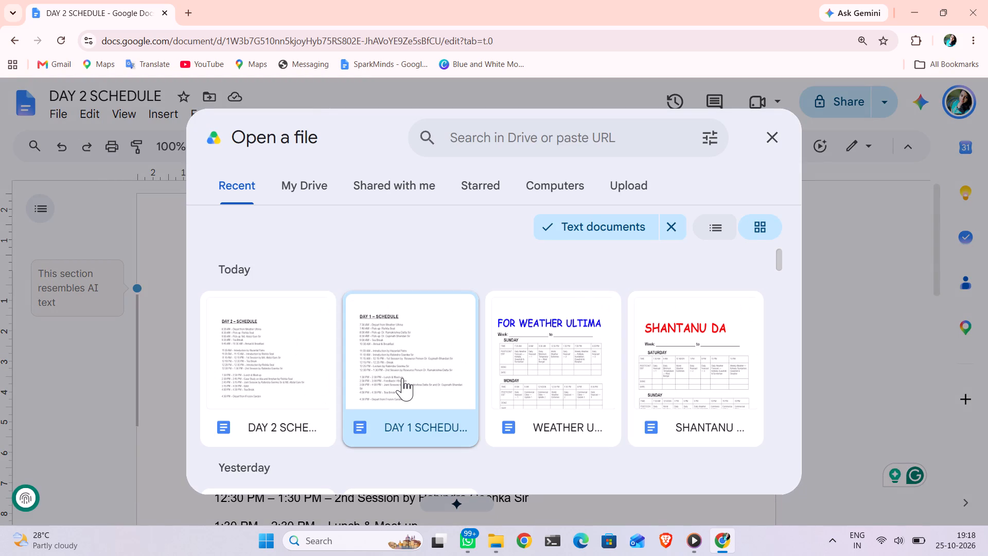
{"action": "left_click", "coordinate": [751, 474]}
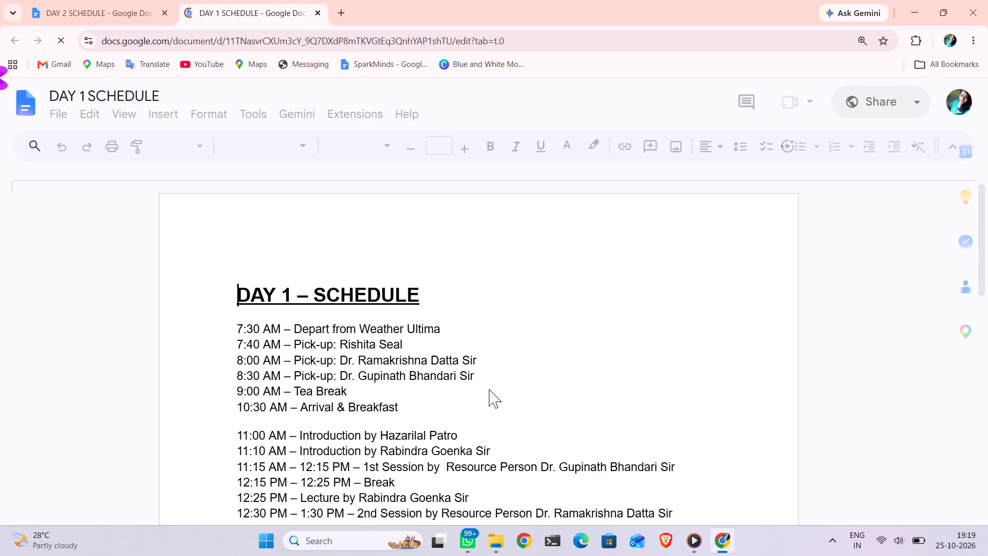
Delete the word "Sir" from the ends of the 8:00 AM and 8:30 AM pick-up entries in DAY 1 SCHEDULE.
{"action": "scroll", "coordinate": [415, 429], "scroll_direction": "right", "scroll_amount": 1}
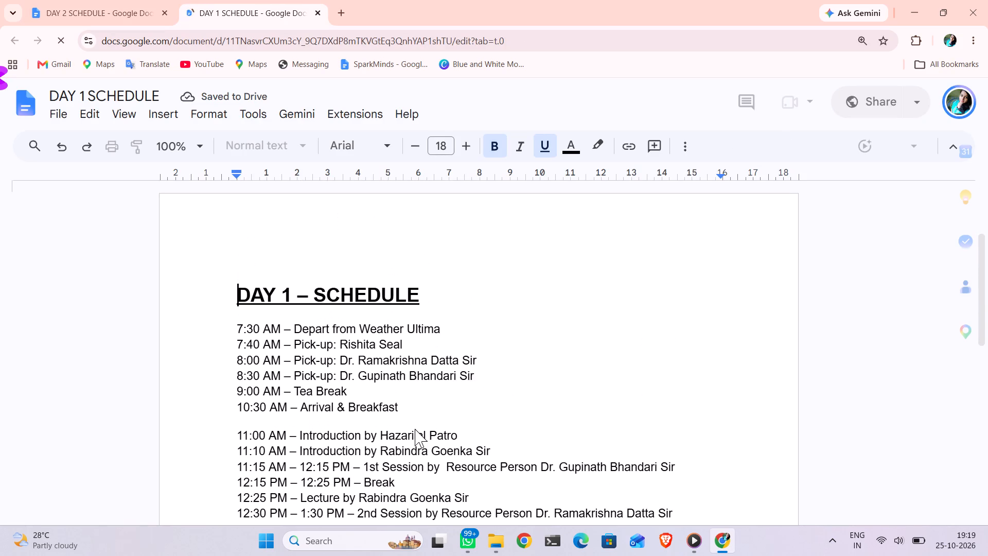
{"action": "scroll", "coordinate": [415, 429], "scroll_direction": "down", "scroll_amount": 1}
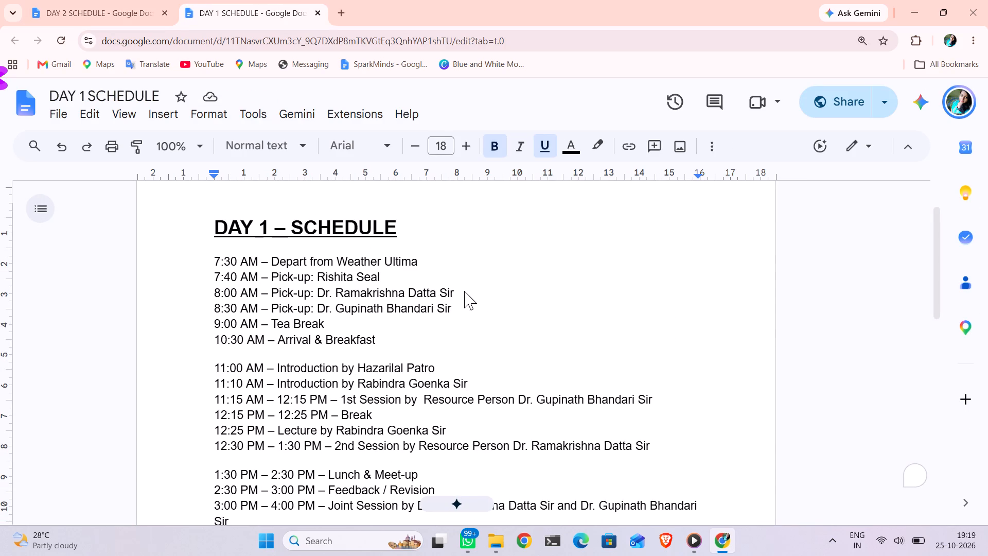
{"action": "left_click", "coordinate": [464, 291]}
{"action": "key", "text": "BackSpace"}
{"action": "key", "text": "BackSpace"}
{"action": "key", "text": "BackSpace"}
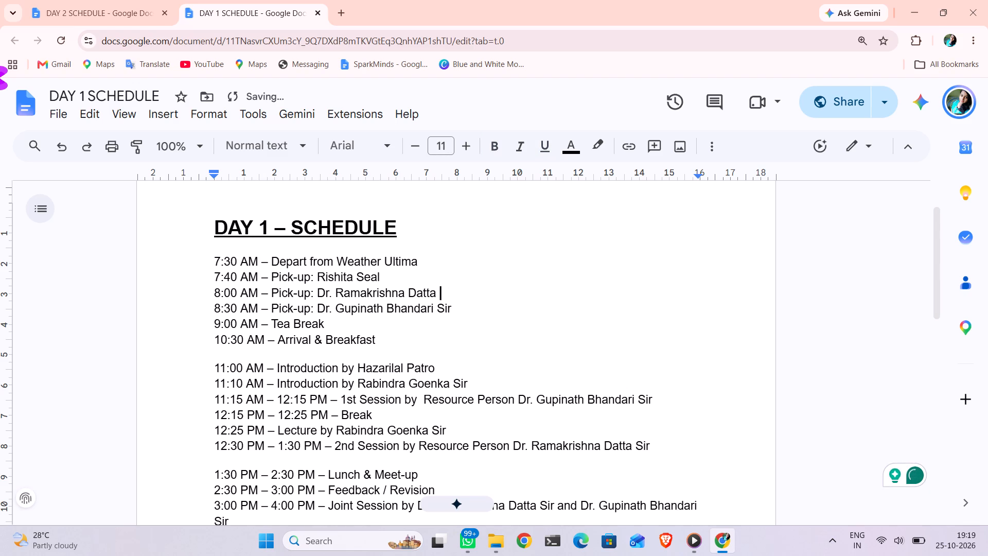
{"action": "key", "text": "Down"}
{"action": "key", "text": "Right"}
{"action": "key", "text": "Right"}
{"action": "key", "text": "Right"}
{"action": "key", "text": "BackSpace"}
{"action": "key", "text": "BackSpace"}
{"action": "key", "text": "BackSpace"}
{"action": "key", "text": "BackSpace"}
Delete the word "Sir" from the end of the 11:10 AM introduction entry.
{"action": "key", "text": "Down"}
{"action": "key", "text": "Down"}
{"action": "key", "text": "Down"}
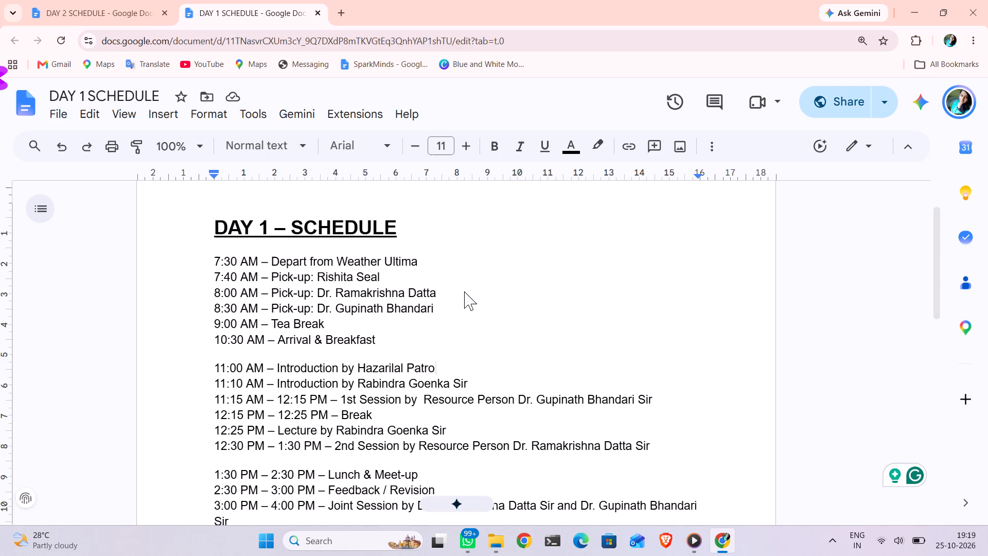
{"action": "key", "text": "Down"}
{"action": "key", "text": "Down"}
{"action": "key", "text": "Up"}
{"action": "key", "text": "Right"}
{"action": "key", "text": "Right"}
{"action": "key", "text": "Right"}
{"action": "key", "text": "Right"}
{"action": "key", "text": "Right"}
{"action": "key", "text": "Right"}
{"action": "key", "text": "Right"}
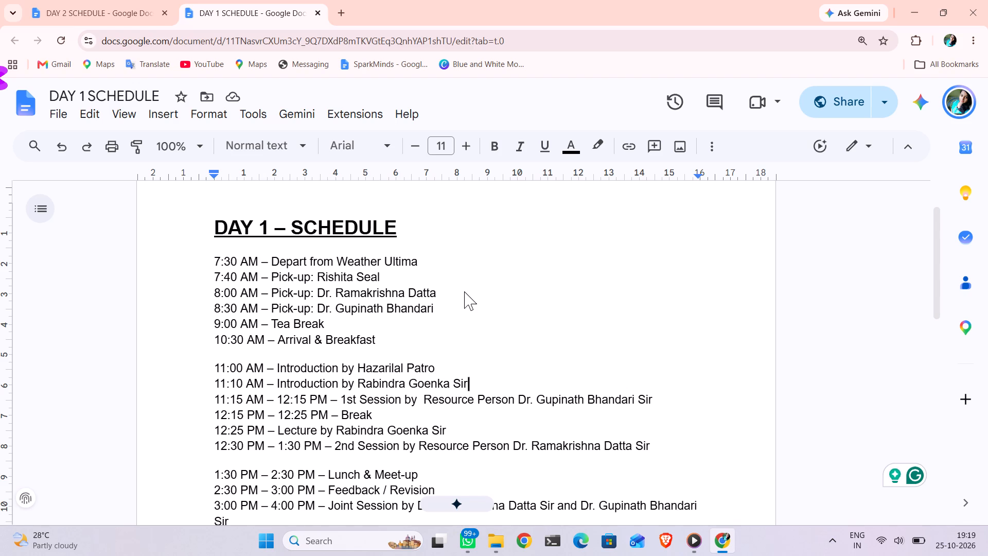
{"action": "key", "text": "BackSpace"}
{"action": "key", "text": "BackSpace"}
{"action": "key", "text": "BackSpace"}
Delete the word "Sir" from the end of the 11:15 AM – 12:15 PM 1st Session entry.
{"action": "key", "text": "Down"}
{"action": "key", "text": "Right"}
{"action": "key", "text": "Right"}
{"action": "key", "text": "Right"}
{"action": "key", "text": "Right"}
{"action": "key", "text": "Right"}
{"action": "key", "text": "Right"}
{"action": "key", "text": "Right"}
{"action": "key", "text": "Right"}
{"action": "key", "text": "Right"}
{"action": "key", "text": "Right"}
{"action": "key", "text": "Right"}
{"action": "key", "text": "Right"}
{"action": "key", "text": "Right"}
{"action": "key", "text": "Right"}
{"action": "key", "text": "Right"}
{"action": "key", "text": "Right"}
{"action": "key", "text": "Right"}
{"action": "key", "text": "Right"}
{"action": "key", "text": "Right"}
{"action": "key", "text": "Right"}
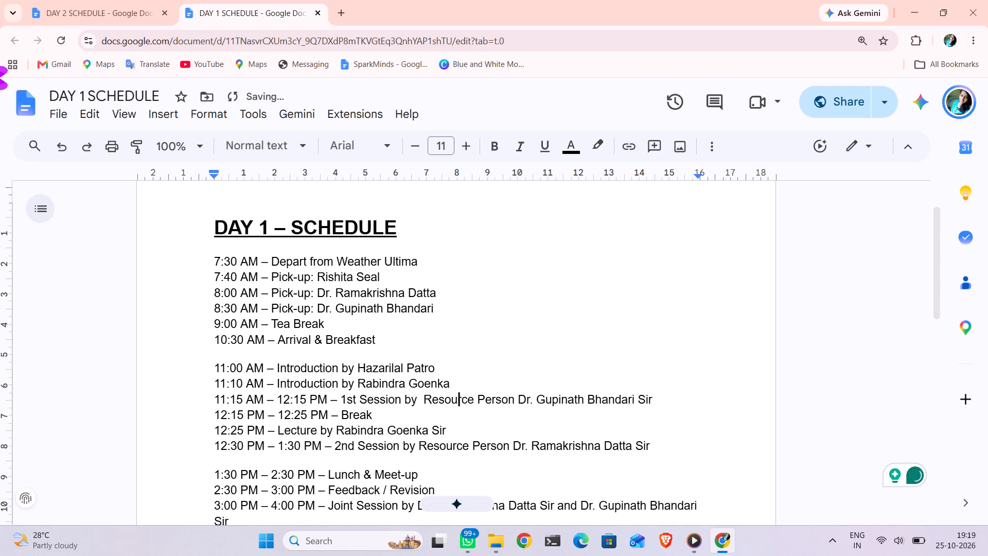
{"action": "key", "text": "Right"}
{"action": "key", "text": "Right"}
{"action": "key", "text": "Right"}
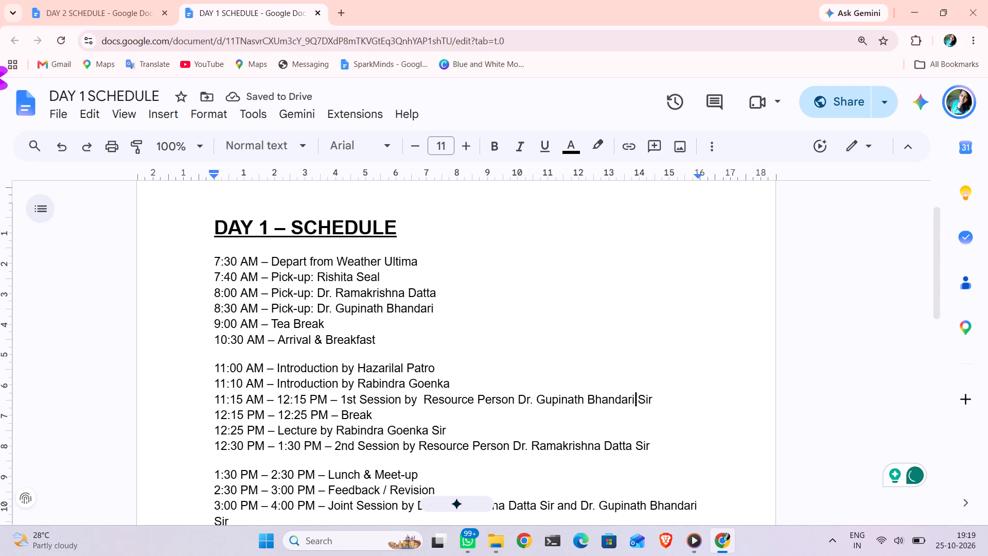
{"action": "key", "text": "Right"}
{"action": "key", "text": "Right"}
{"action": "key", "text": "Right"}
{"action": "key", "text": "Right"}
{"action": "key", "text": "BackSpace"}
{"action": "key", "text": "BackSpace"}
{"action": "key", "text": "BackSpace"}
{"action": "key", "text": "BackSpace"}
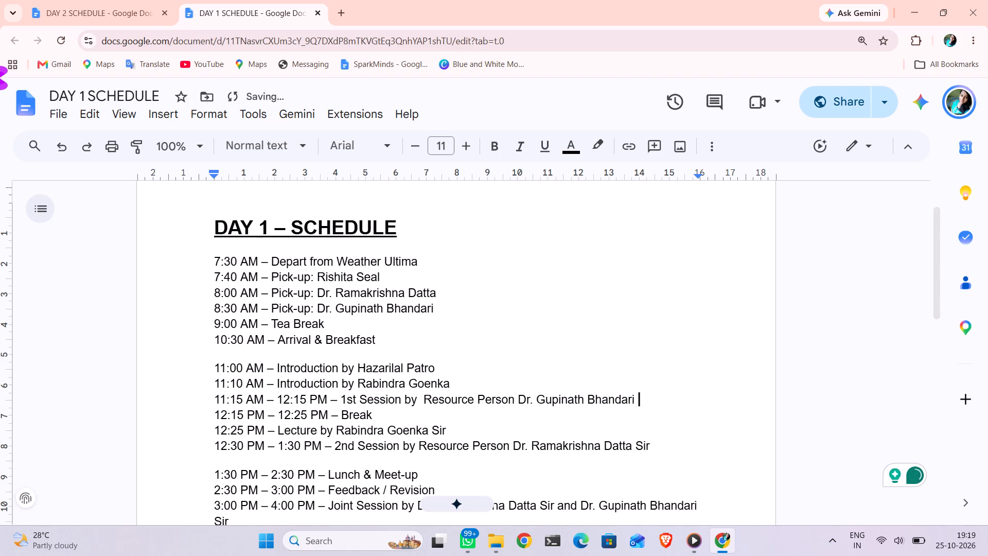
Delete the word "Sir" from the end of the 12:25 PM lecture entry.
{"action": "key", "text": "Down"}
{"action": "key", "text": "Down"}
{"action": "key", "text": "Right"}
{"action": "key", "text": "Up"}
{"action": "key", "text": "Down"}
{"action": "key", "text": "Left"}
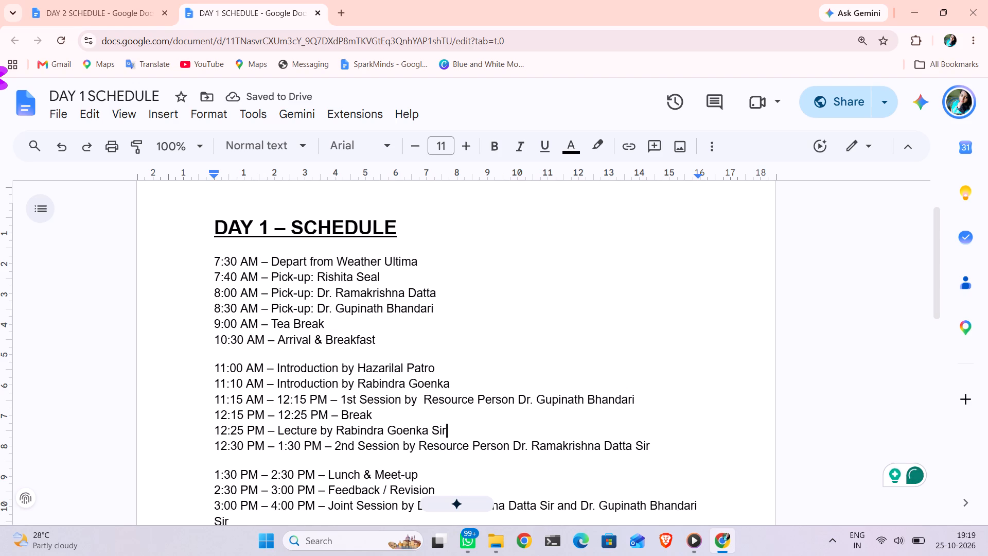
Delete the word "Sir" from the end of the 12:25 PM lecture line in the Day 1 schedule.
{"action": "key", "text": "BackSpace"}
{"action": "key", "text": "BackSpace"}
{"action": "key", "text": "BackSpace"}
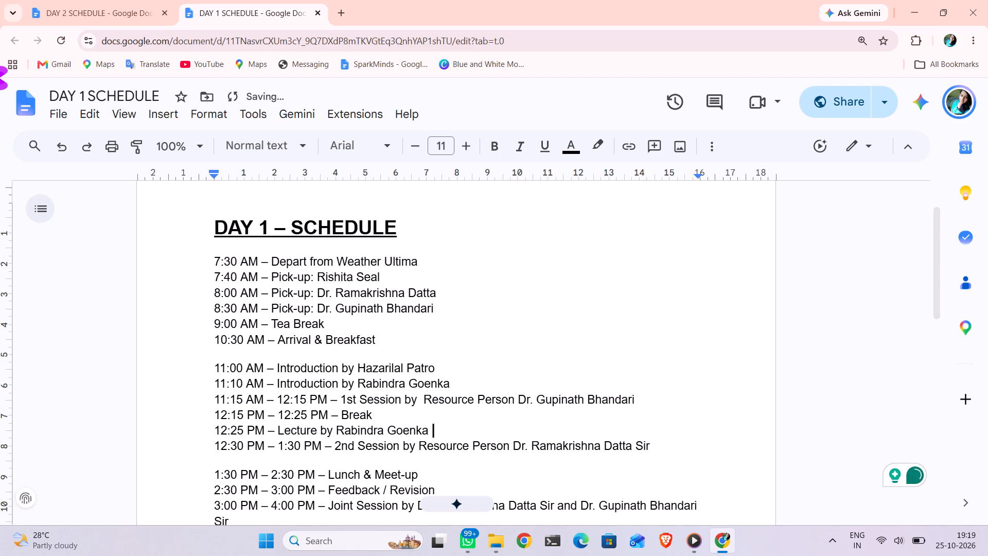
Delete the word "Sir" from the end of the 12:30 PM – 1:30 PM 2nd Session line in the Day 1 schedule.
{"action": "key", "text": "Down"}
{"action": "key", "text": "Right"}
{"action": "key", "text": "Right"}
{"action": "key", "text": "Right"}
{"action": "key", "text": "Right"}
{"action": "key", "text": "Right"}
{"action": "key", "text": "Right"}
{"action": "key", "text": "Right"}
{"action": "key", "text": "Right"}
{"action": "key", "text": "Right"}
{"action": "key", "text": "Right"}
{"action": "key", "text": "Right"}
{"action": "key", "text": "Right"}
{"action": "key", "text": "Right"}
{"action": "key", "text": "Right"}
{"action": "key", "text": "Right"}
{"action": "key", "text": "Right"}
{"action": "key", "text": "Right"}
{"action": "key", "text": "Right"}
{"action": "key", "text": "Right"}
{"action": "key", "text": "Right"}
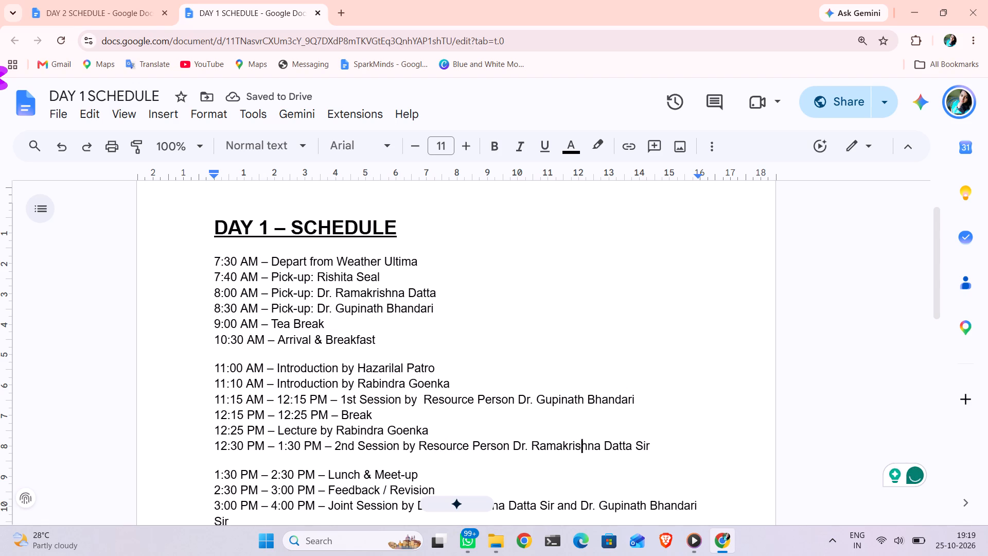
{"action": "key", "text": "Right"}
{"action": "key", "text": "Right"}
{"action": "key", "text": "Right"}
{"action": "key", "text": "Right"}
{"action": "key", "text": "Right"}
{"action": "key", "text": "Right"}
{"action": "key", "text": "Right"}
{"action": "key", "text": "BackSpace"}
{"action": "key", "text": "BackSpace"}
{"action": "key", "text": "BackSpace"}
Append the date "(26th October, 2026)" to the DAY 1 – SCHEDULE heading, with a lowercase "th".
{"action": "scroll", "coordinate": [464, 291], "scroll_direction": "down", "scroll_amount": 1}
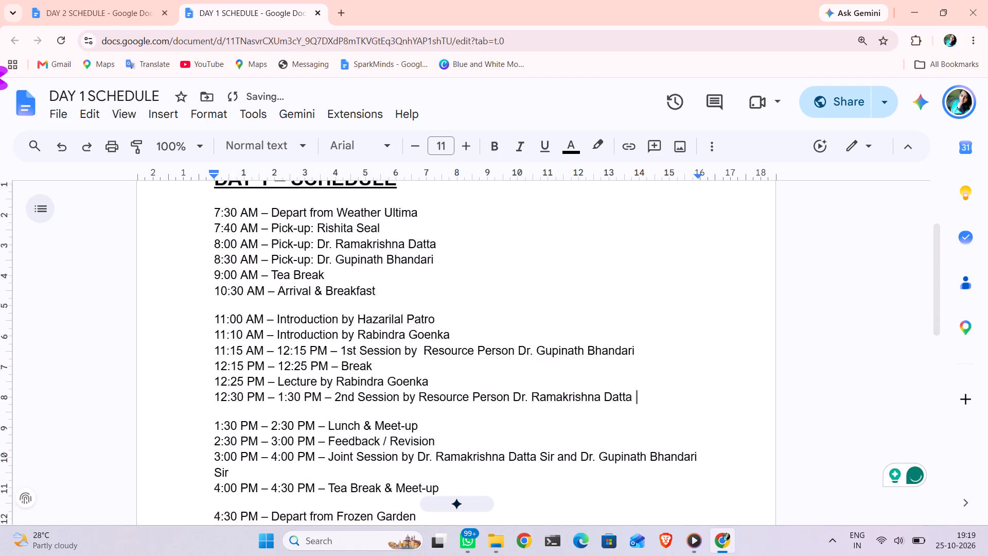
{"action": "scroll", "coordinate": [464, 291], "scroll_direction": "down", "scroll_amount": 1}
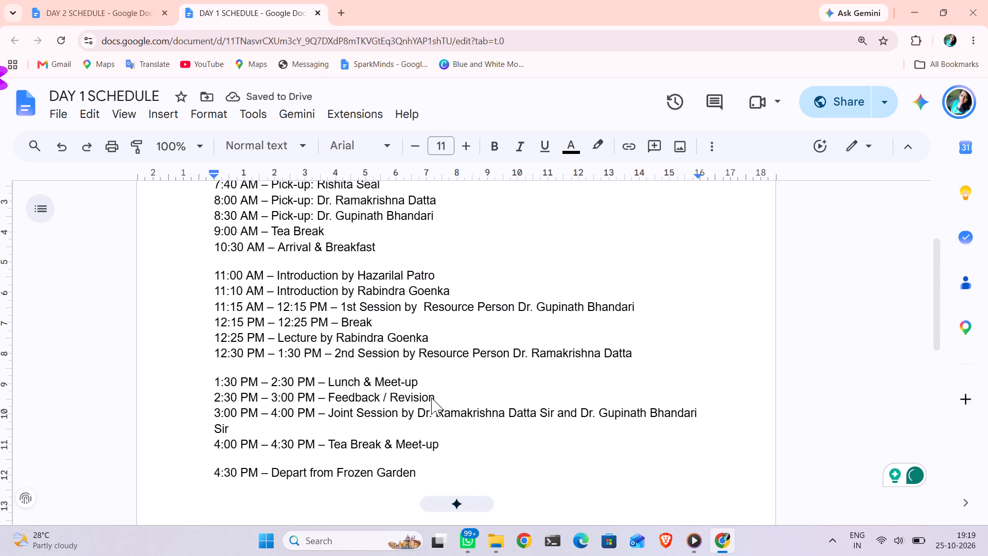
{"action": "scroll", "coordinate": [431, 397], "scroll_direction": "down", "scroll_amount": 1}
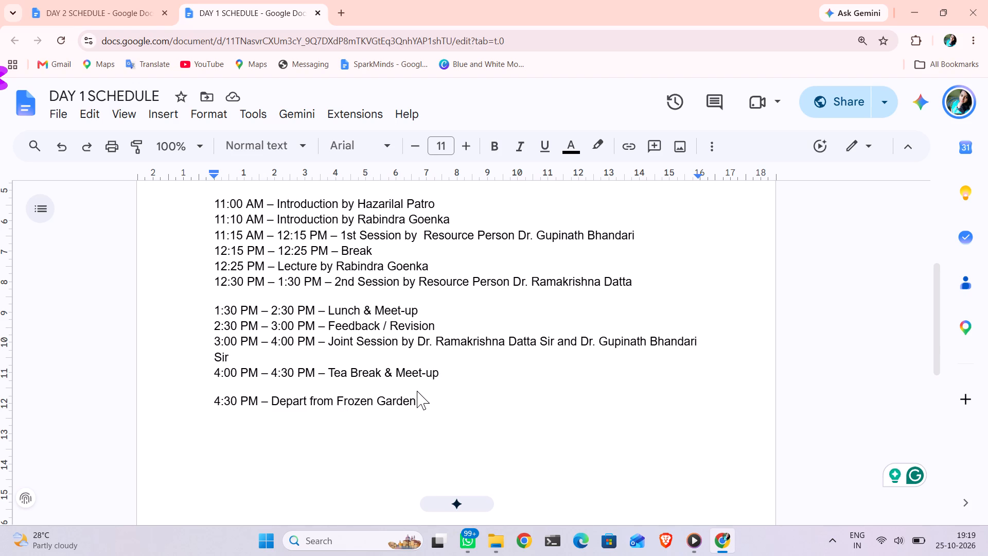
{"action": "scroll", "coordinate": [417, 391], "scroll_direction": "up", "scroll_amount": 4}
{"action": "left_click", "coordinate": [407, 294]}
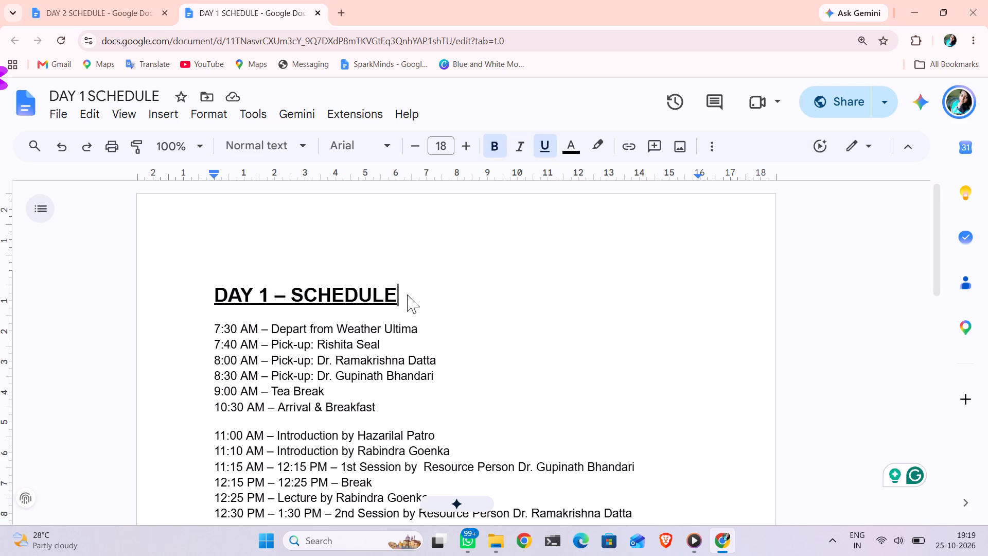
{"action": "key", "text": "shift+parenleft"}
{"action": "key", "text": "2"}
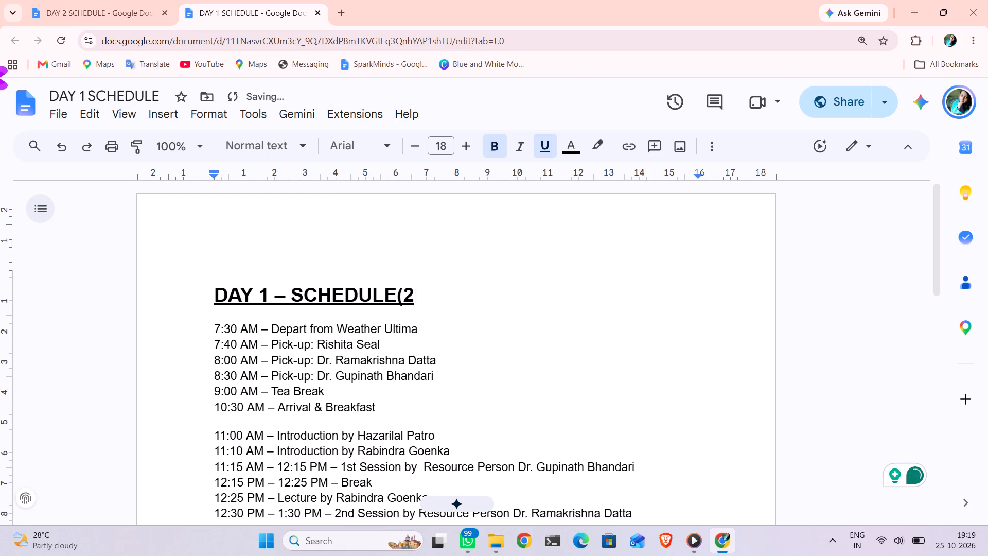
{"action": "key", "text": "6"}
{"action": "type", "text": "TH"}
{"action": "key", "text": "space"}
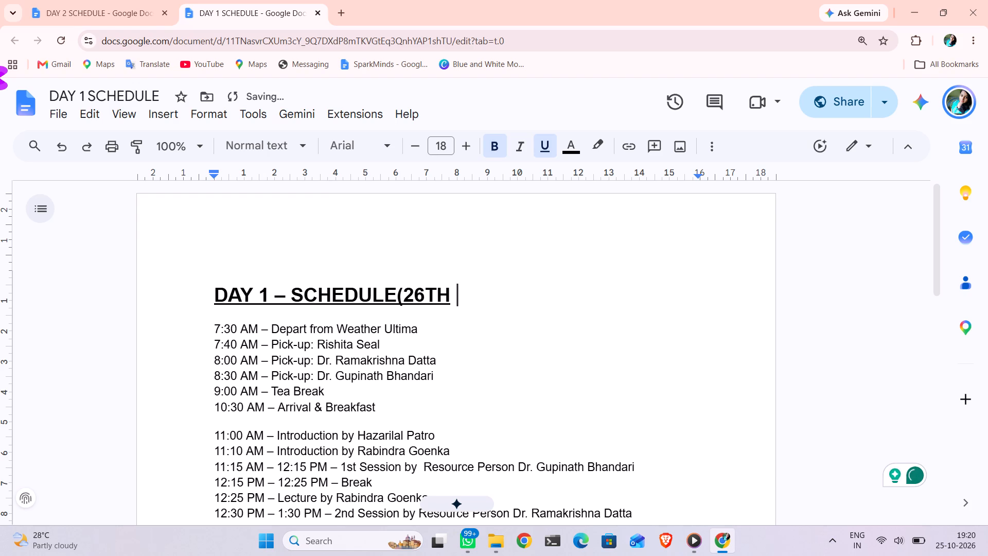
{"action": "scroll", "coordinate": [407, 294], "scroll_direction": "down", "scroll_amount": 2}
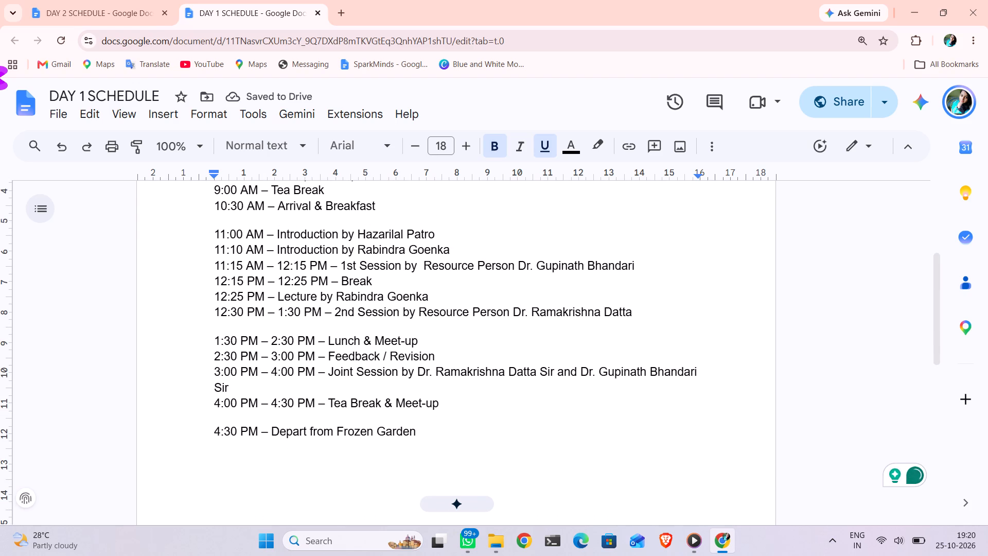
{"action": "scroll", "coordinate": [407, 294], "scroll_direction": "down", "scroll_amount": 1}
{"action": "scroll", "coordinate": [394, 344], "scroll_direction": "up", "scroll_amount": 4}
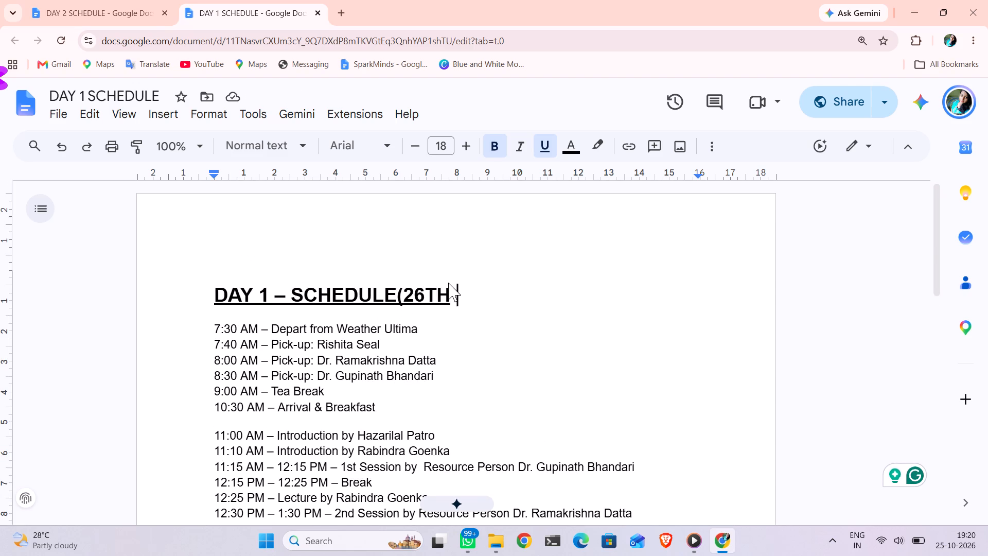
{"action": "key", "text": "BackSpace"}
{"action": "key", "text": "BackSpace"}
{"action": "key", "text": "BackSpace"}
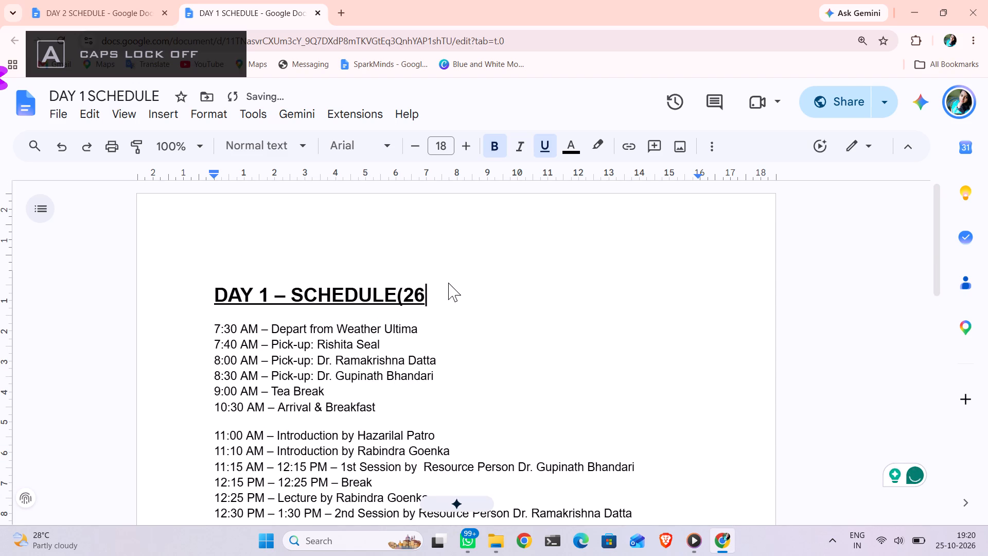
{"action": "type", "text": "th"}
{"action": "key", "text": "space"}
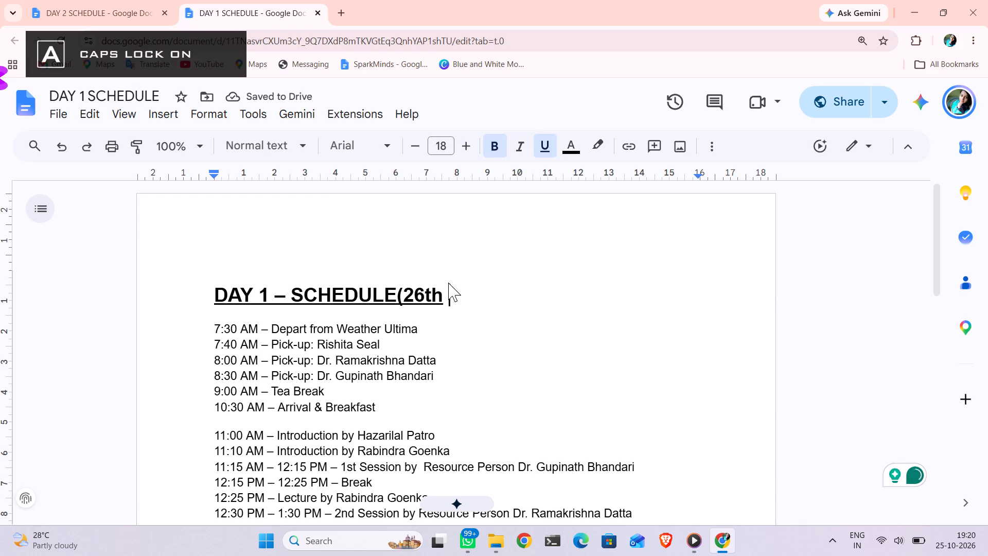
{"action": "type", "text": "ctober"}
{"action": "type", "text": ", 202"}
{"action": "key", "text": "6"}
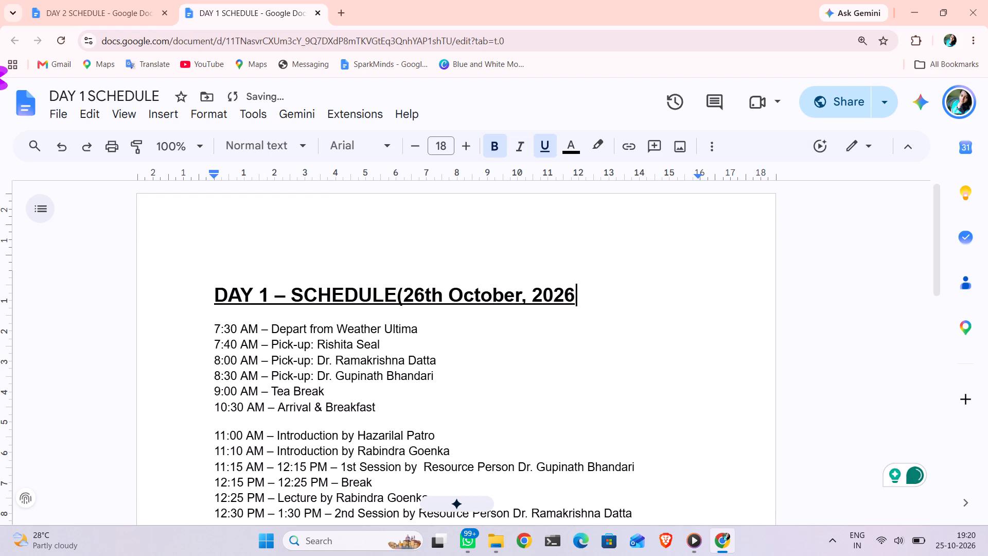
{"action": "key", "text": "shift+parenright"}
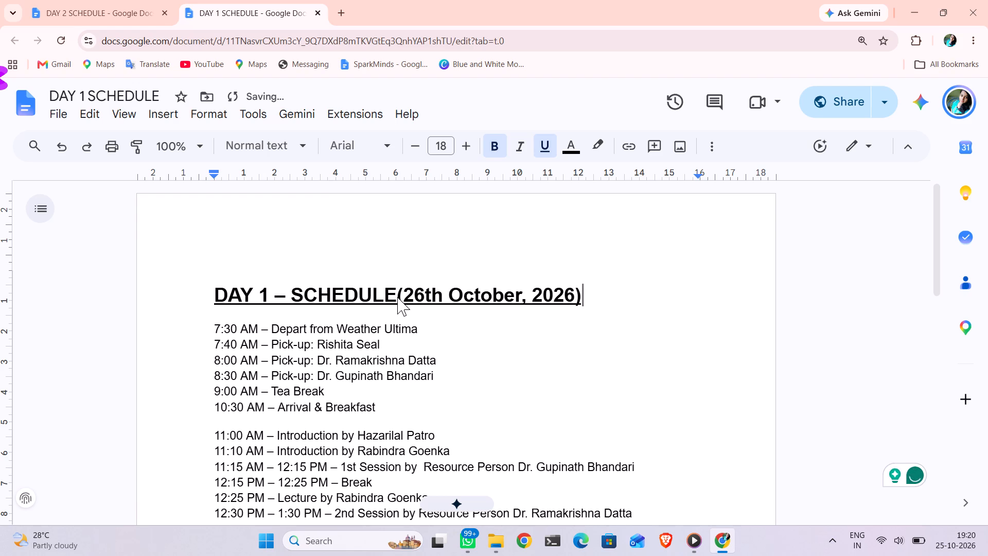
Copy "(26th October, 2026)" from the Day 1 heading and paste it at the end of the DAY 2 – SCHEDULE heading.
{"action": "left_click", "coordinate": [397, 297]}
{"action": "left_click_drag", "start_coordinate": [397, 297], "coordinate": [592, 293]}
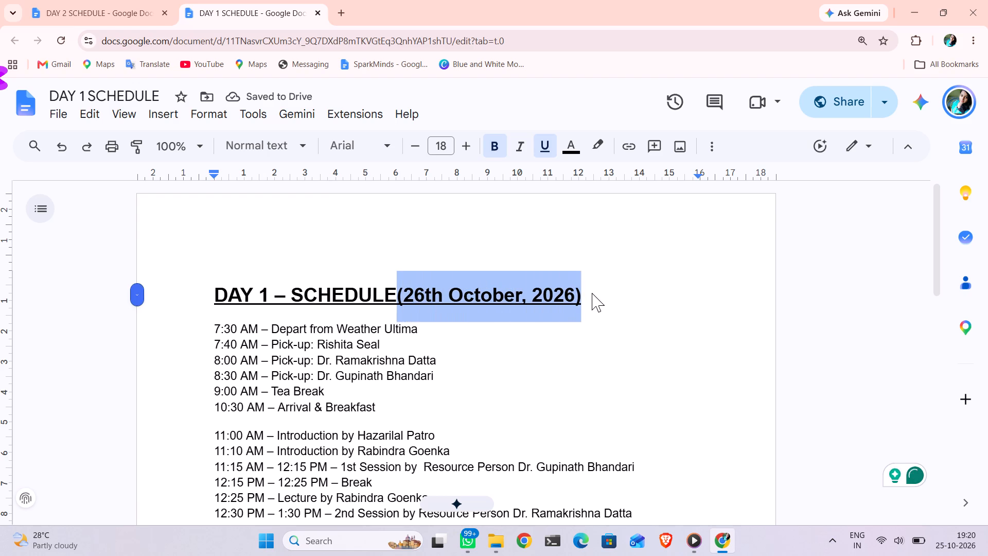
{"action": "left_click_drag", "start_coordinate": [592, 293], "coordinate": [594, 294]}
{"action": "key", "text": "ctrl+c"}
{"action": "key", "text": "ctrl+c"}
{"action": "scroll", "coordinate": [594, 294], "scroll_direction": "down", "scroll_amount": 3}
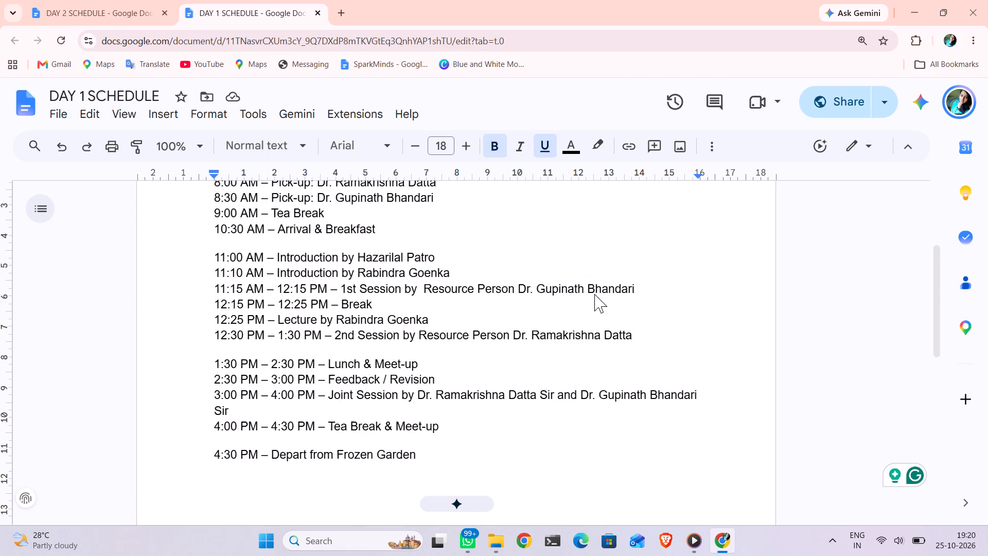
{"action": "scroll", "coordinate": [465, 375], "scroll_direction": "down", "scroll_amount": 2}
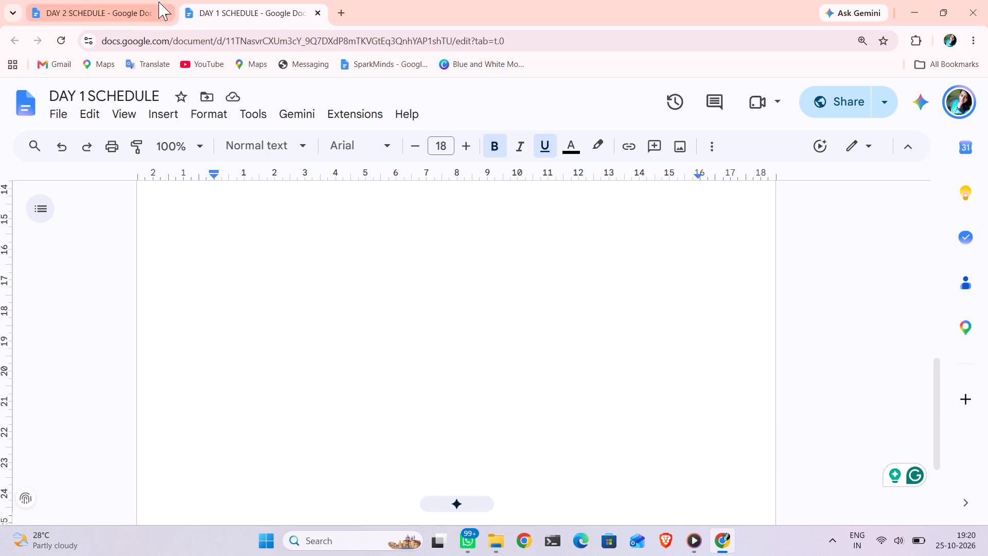
{"action": "left_click", "coordinate": [132, 10]}
{"action": "left_click", "coordinate": [408, 284]}
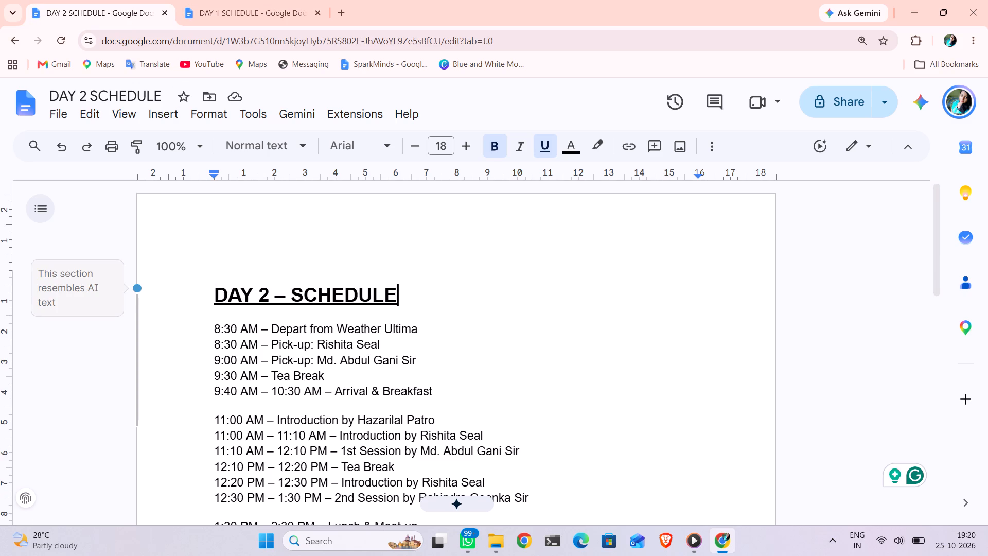
{"action": "key", "text": "ctrl+v"}
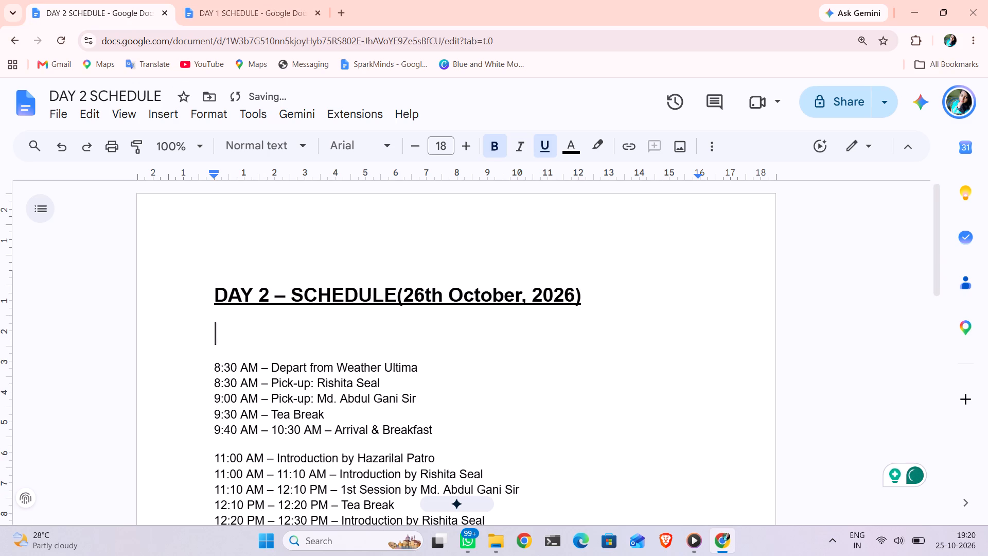
Remove the blank line below the DAY 2 – SCHEDULE heading.
{"action": "key", "text": "BackSpace"}
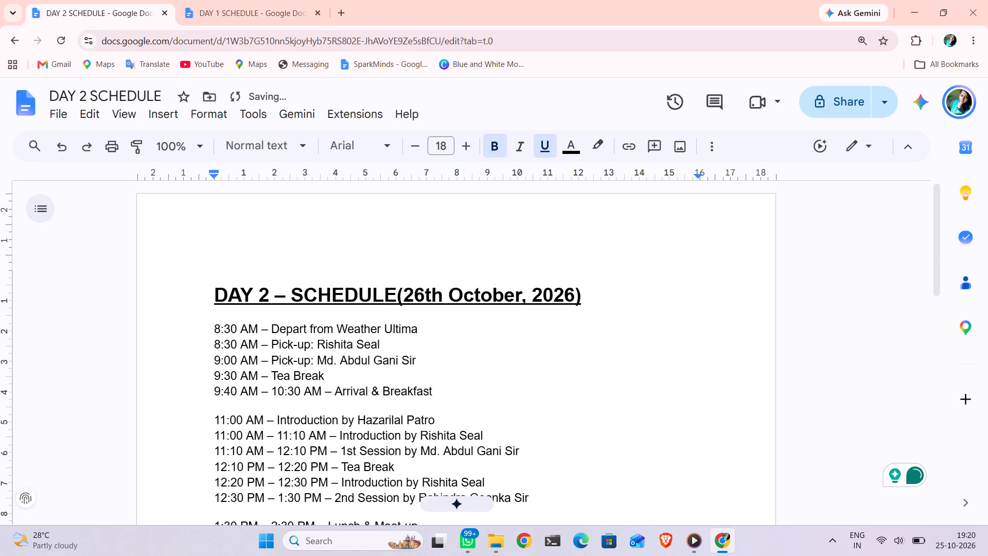
Change the date in the DAY 2 – SCHEDULE heading to 27th October, 2026.
{"action": "key", "text": "Left"}
{"action": "key", "text": "Left"}
{"action": "key", "text": "Left"}
{"action": "key", "text": "Left"}
{"action": "key", "text": "Left"}
{"action": "key", "text": "Left"}
{"action": "key", "text": "Left"}
{"action": "key", "text": "Left"}
{"action": "key", "text": "Left"}
{"action": "key", "text": "Left"}
{"action": "key", "text": "Left"}
{"action": "key", "text": "Left"}
{"action": "key", "text": "Left"}
{"action": "key", "text": "Left"}
{"action": "key", "text": "Left"}
{"action": "key", "text": "Left"}
{"action": "key", "text": "Left"}
{"action": "key", "text": "Left"}
{"action": "key", "text": "Left"}
{"action": "key", "text": "Left"}
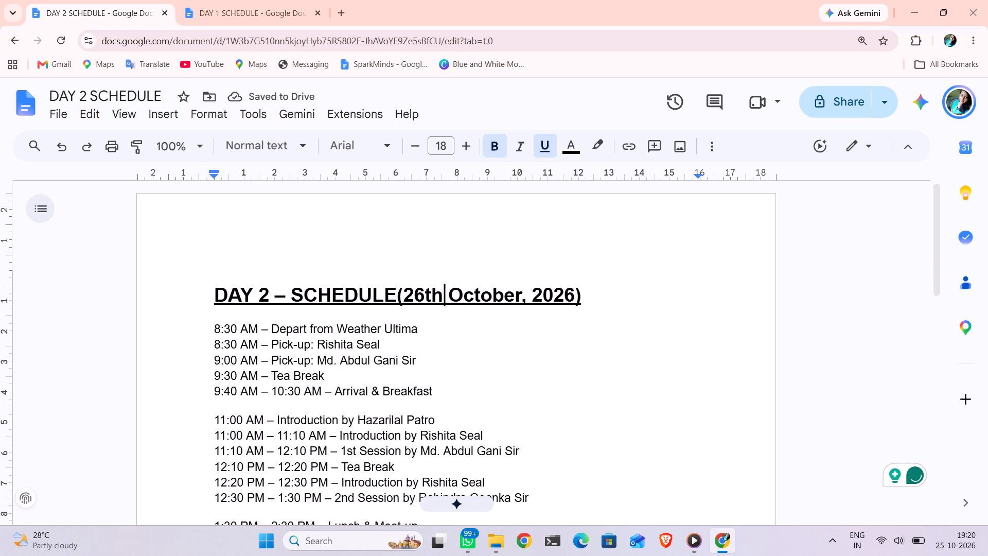
{"action": "key", "text": "Right"}
{"action": "key", "text": "Right"}
{"action": "key", "text": "Right"}
{"action": "key", "text": "BackSpace"}
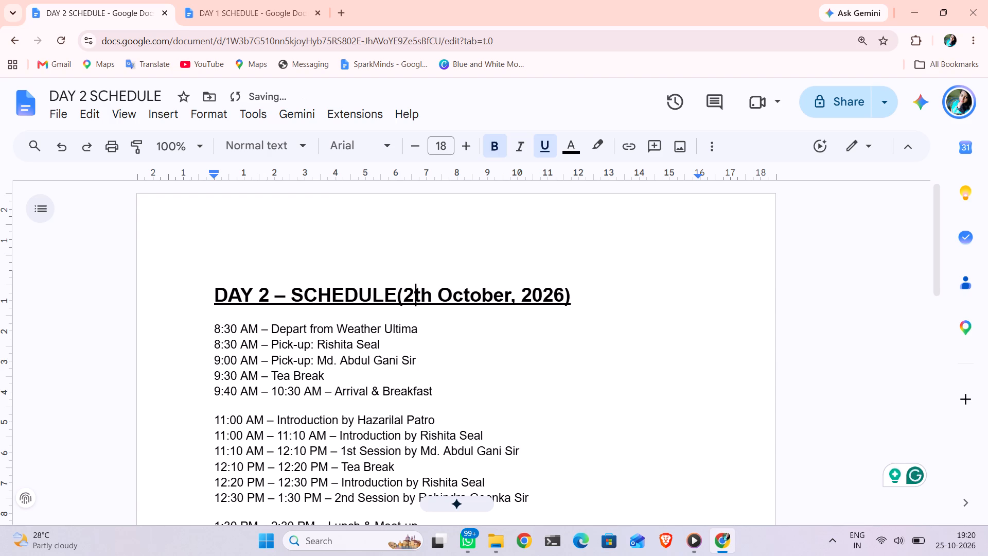
{"action": "key", "text": "7"}
In the DAY 1 SCHEDULE document, replace "Meet-up" with "Discussion" in the 4:00 PM – 4:30 PM Tea Break line.
{"action": "left_click", "coordinate": [283, 5]}
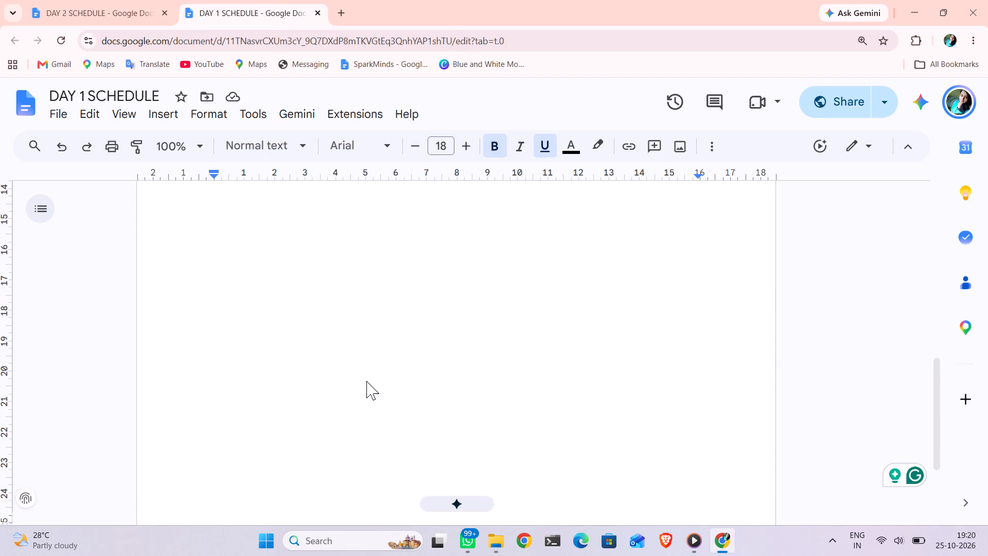
{"action": "scroll", "coordinate": [366, 383], "scroll_direction": "up", "scroll_amount": 6}
{"action": "scroll", "coordinate": [366, 383], "scroll_direction": "down", "scroll_amount": 1}
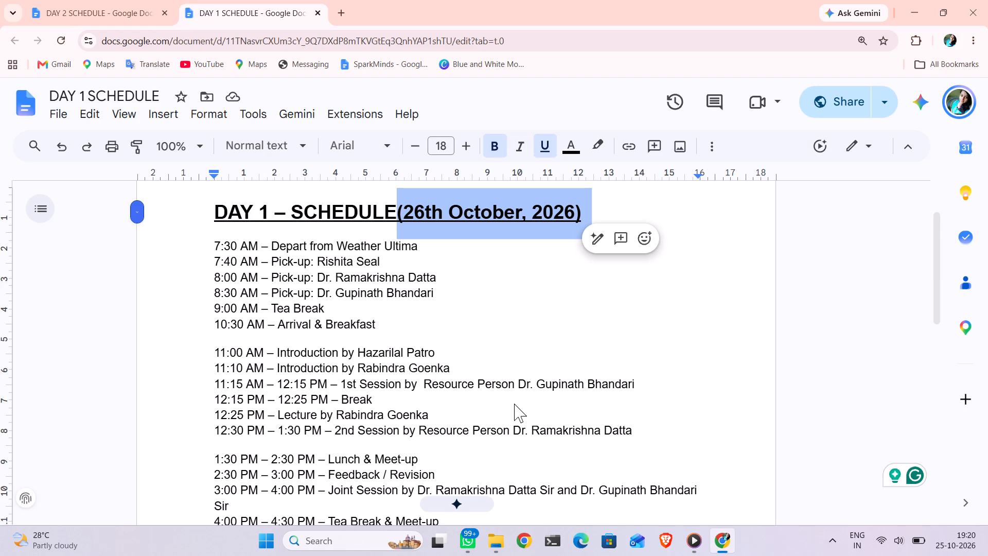
{"action": "scroll", "coordinate": [514, 404], "scroll_direction": "down", "scroll_amount": 2}
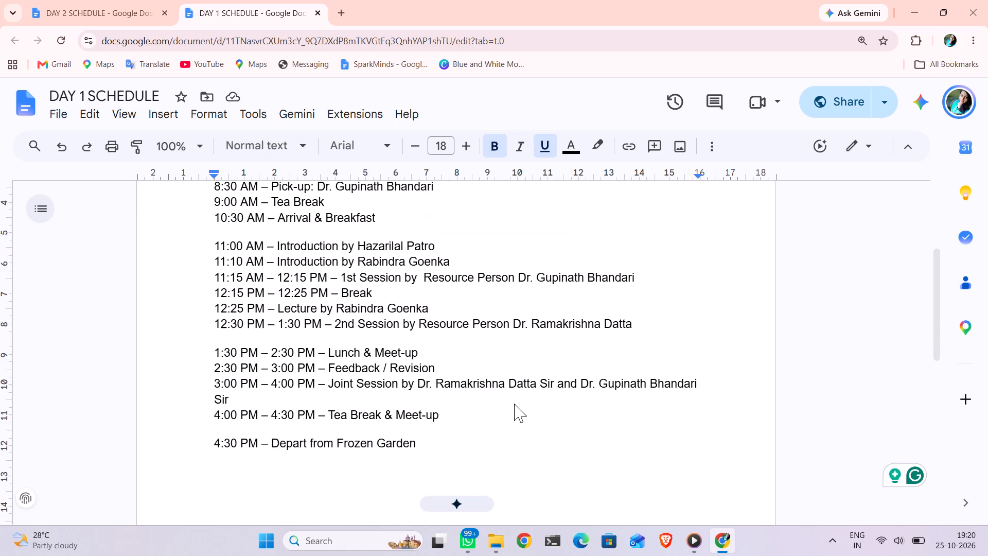
{"action": "left_click", "coordinate": [440, 416]}
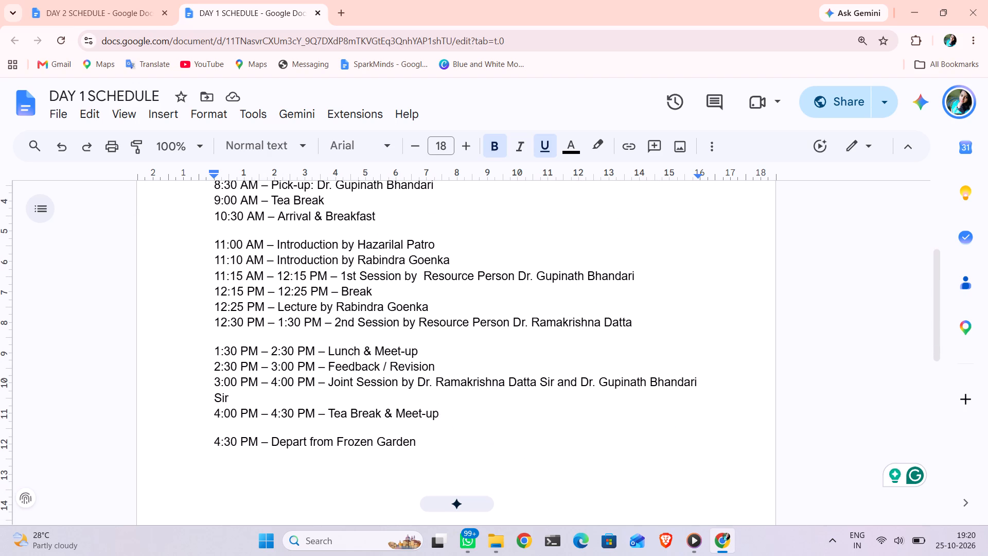
{"action": "key", "text": "BackSpace"}
{"action": "key", "text": "BackSpace"}
{"action": "key", "text": "BackSpace"}
{"action": "key", "text": "BackSpace"}
{"action": "key", "text": "BackSpace"}
{"action": "key", "text": "BackSpace"}
{"action": "key", "text": "BackSpace"}
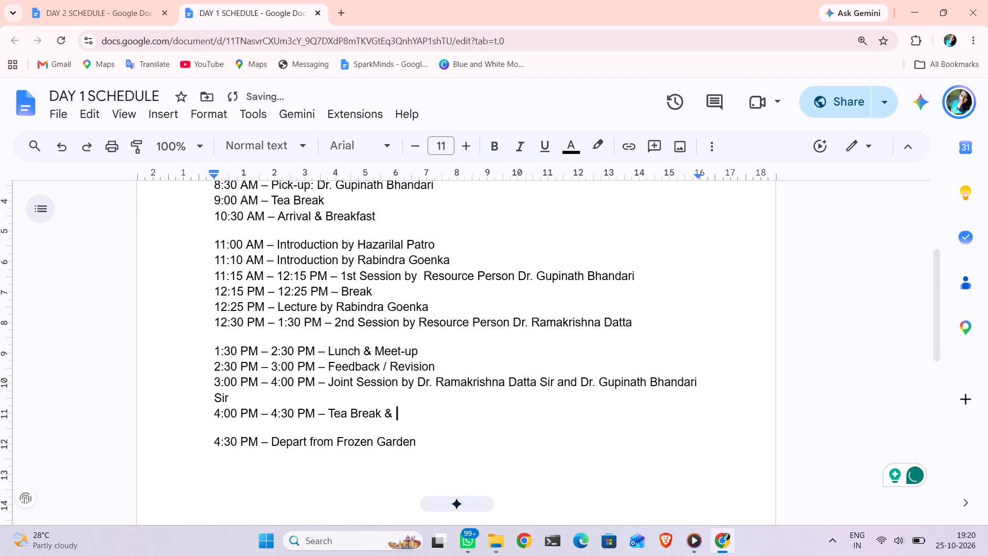
{"action": "key", "text": "s"}
{"action": "key", "text": "BackSpace"}
{"action": "key", "text": "d"}
{"action": "type", "text": "is"}
{"action": "type", "text": "cussion"}
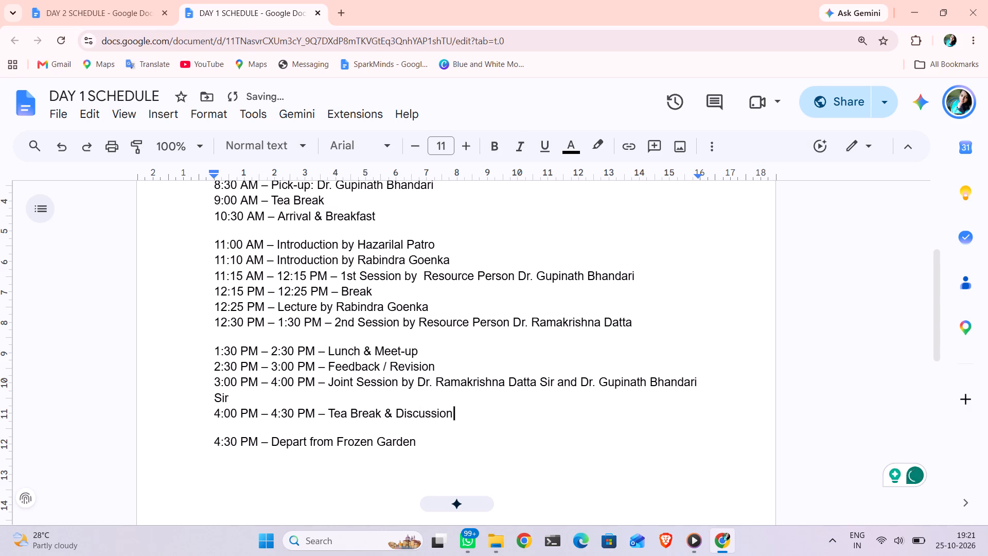
{"action": "scroll", "coordinate": [440, 416], "scroll_direction": "down", "scroll_amount": 2}
{"action": "scroll", "coordinate": [440, 416], "scroll_direction": "up", "scroll_amount": 1}
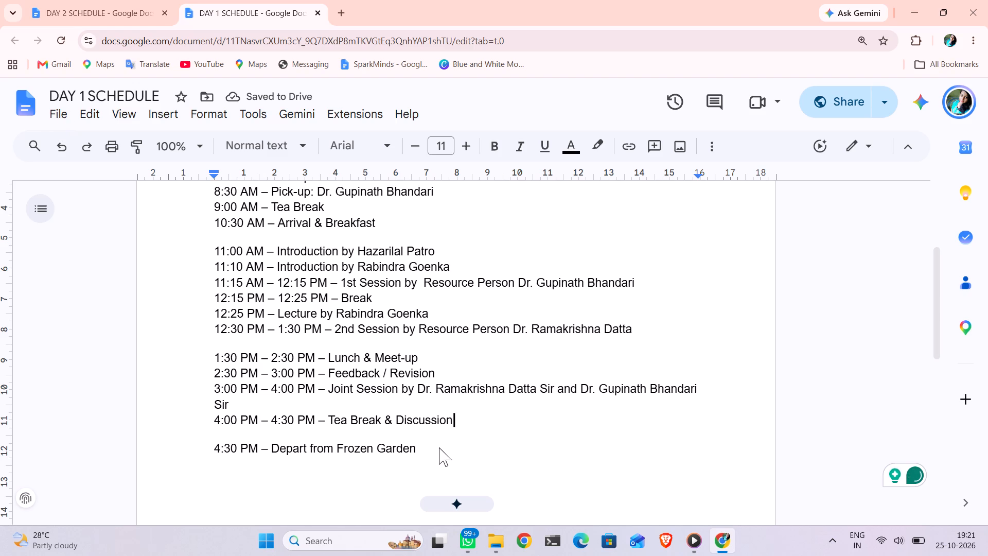
Switch to File Explorer and delete all items grouped under Today and Yesterday in the Downloads folder.
{"action": "left_click", "coordinate": [496, 554]}
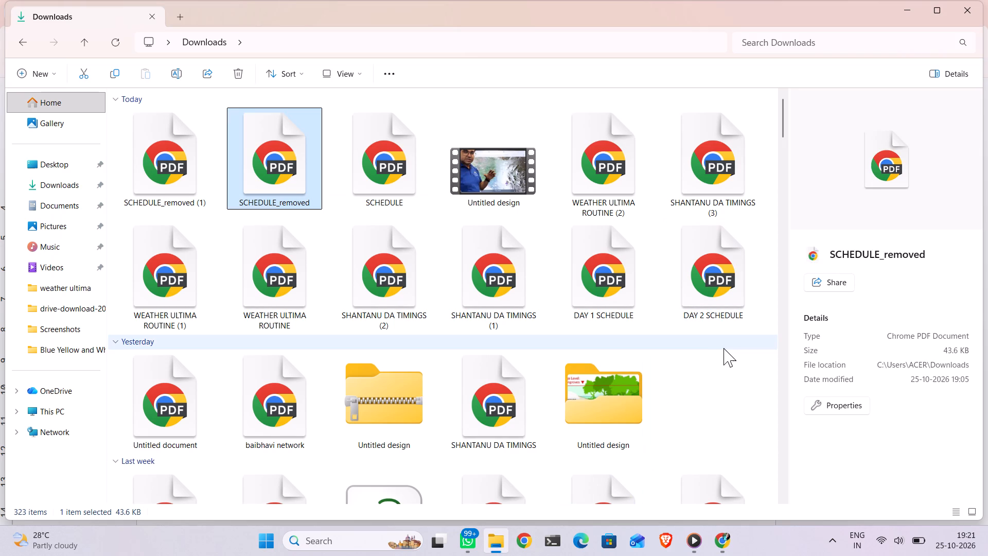
{"action": "left_click_drag", "start_coordinate": [739, 362], "coordinate": [206, 220]}
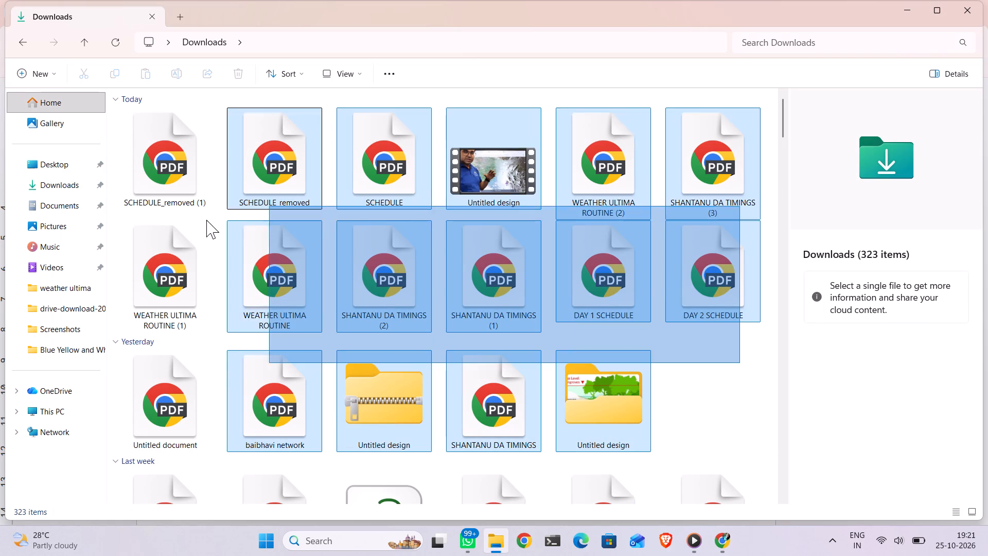
{"action": "left_click_drag", "start_coordinate": [206, 220], "coordinate": [177, 188]}
{"action": "key", "text": "Delete"}
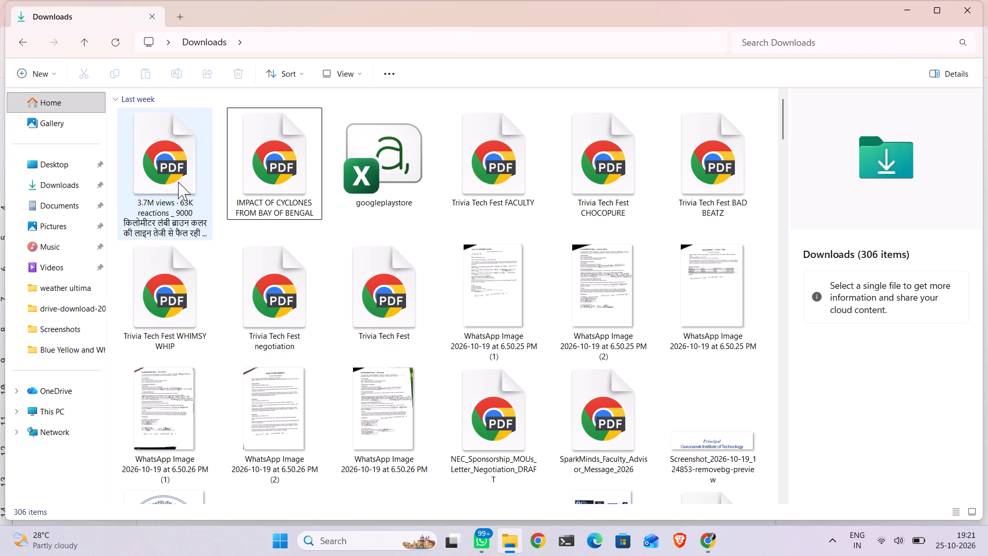
{"action": "left_click", "coordinate": [910, 1]}
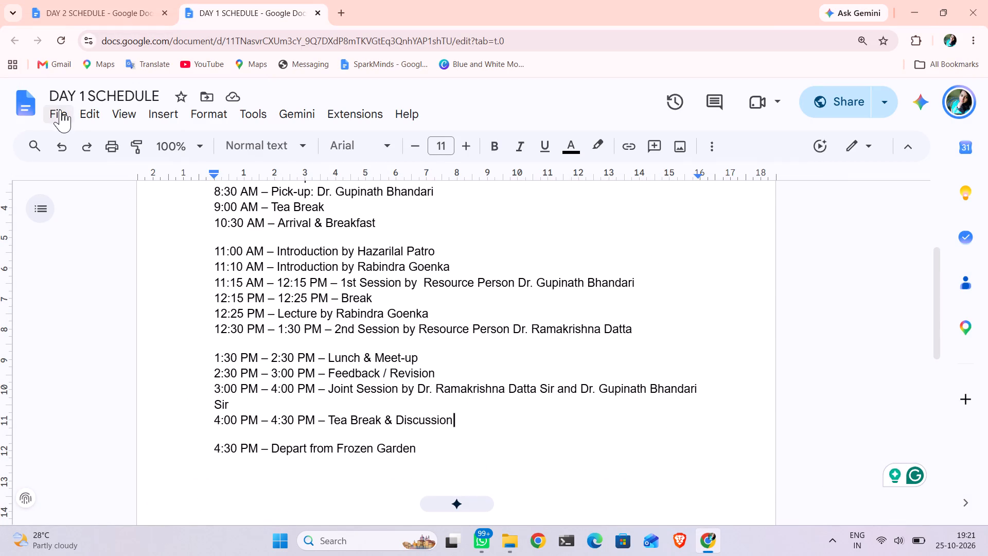
Download the DAY 1 SCHEDULE document from Google Docs as a PDF.
{"action": "left_click", "coordinate": [62, 108]}
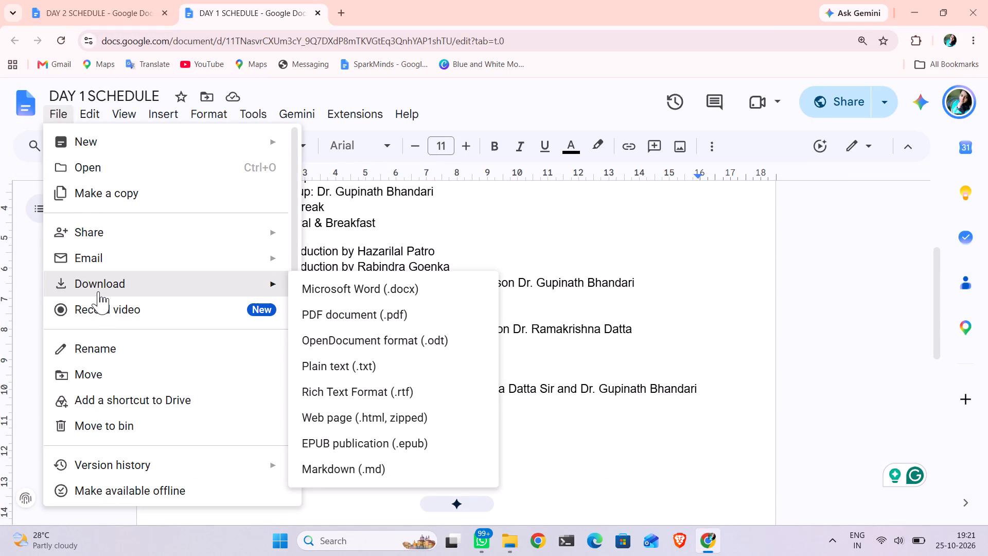
{"action": "left_click", "coordinate": [300, 318]}
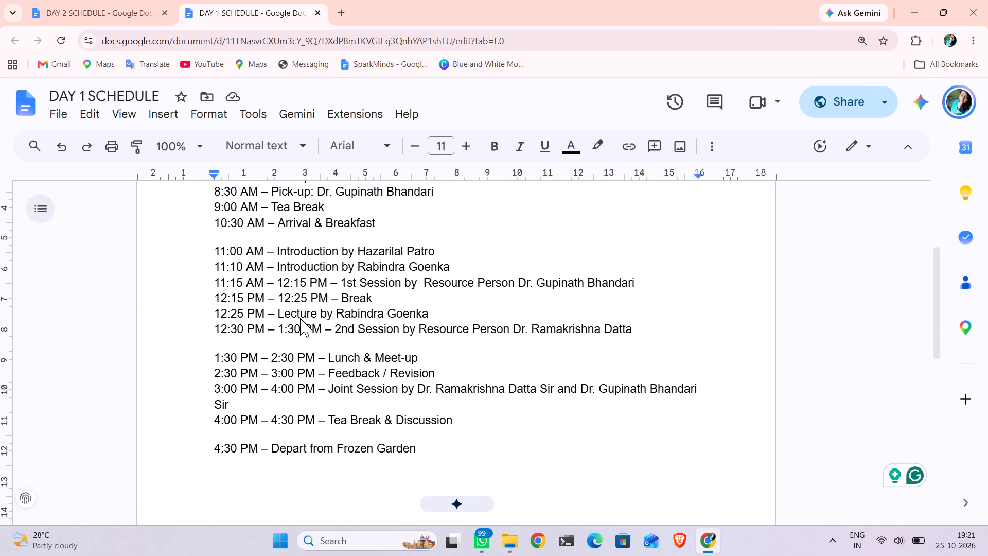
In the DAY 2 SCHEDULE document, append "and Discussion" to the 4:00 PM – 4:30 PM Tea Break line.
{"action": "left_click", "coordinate": [80, 11]}
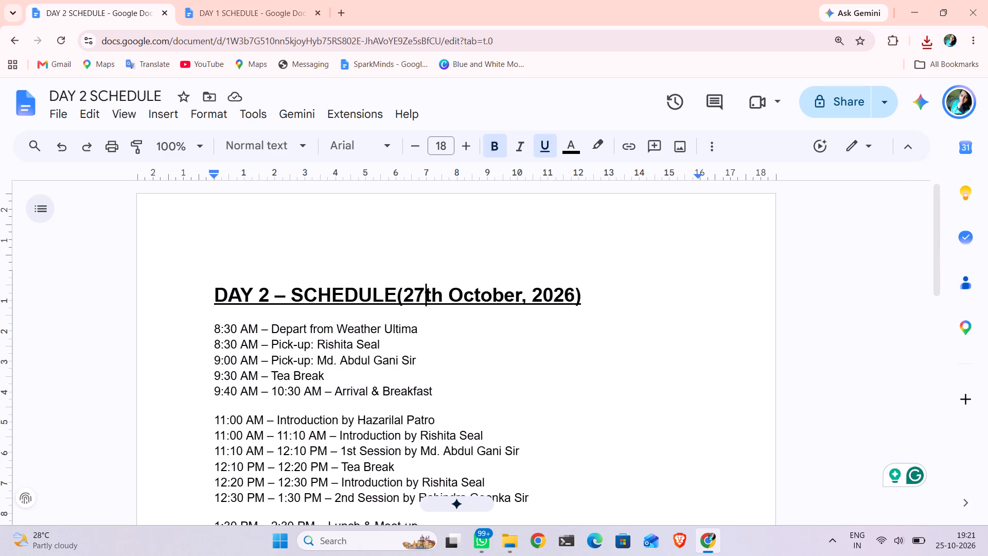
{"action": "scroll", "coordinate": [367, 366], "scroll_direction": "down", "scroll_amount": 1}
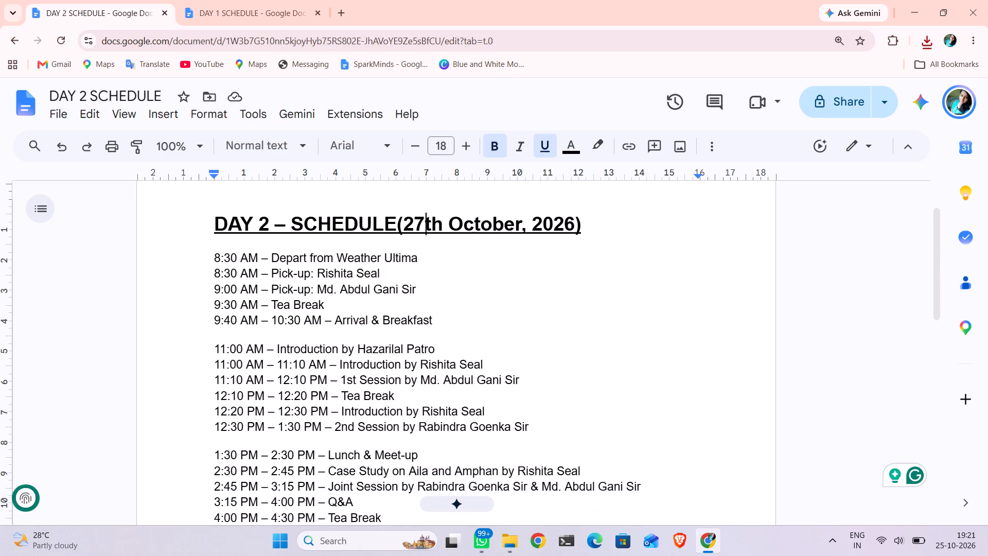
{"action": "scroll", "coordinate": [367, 366], "scroll_direction": "down", "scroll_amount": 1}
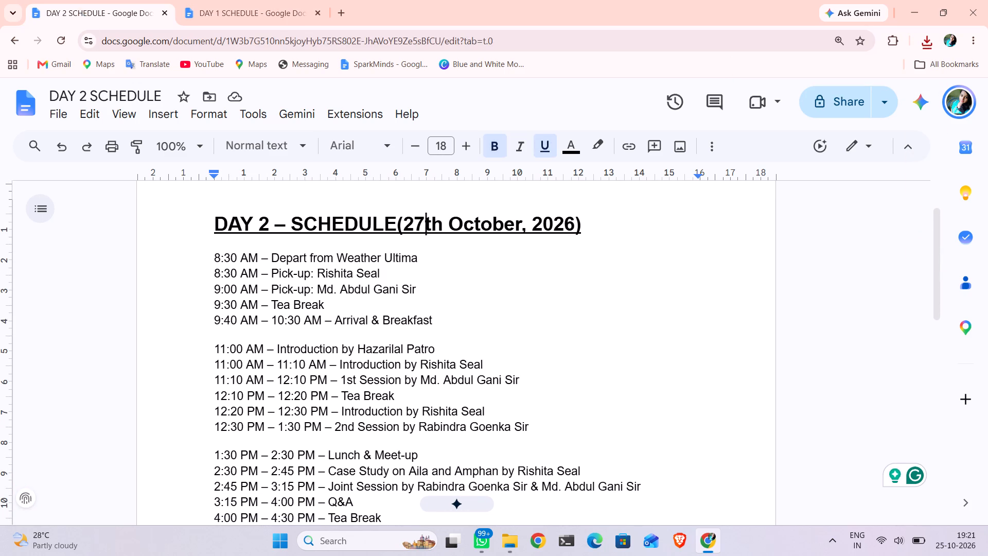
{"action": "scroll", "coordinate": [363, 338], "scroll_direction": "down", "scroll_amount": 2}
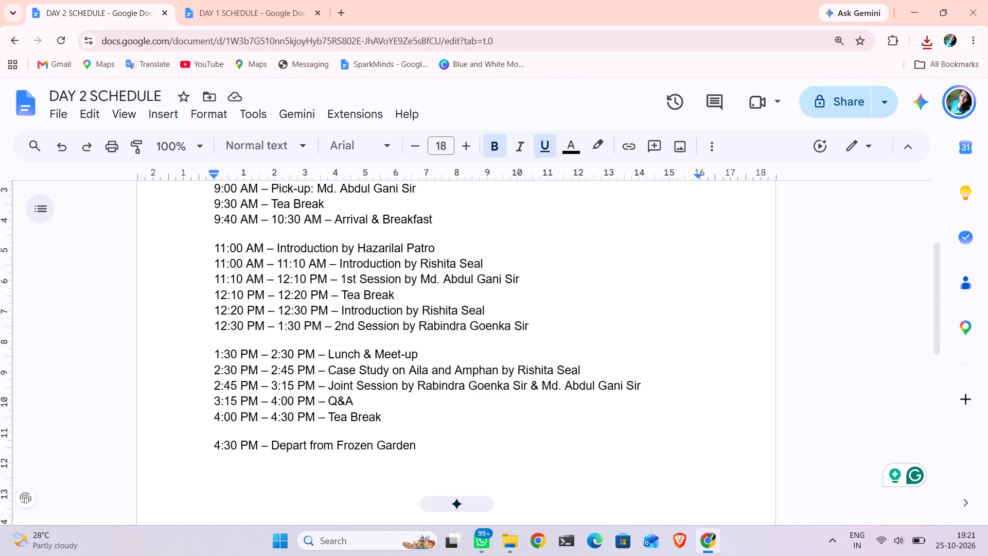
{"action": "left_click", "coordinate": [391, 420]}
{"action": "key", "text": "space"}
{"action": "type", "text": "and"}
{"action": "key", "text": "space"}
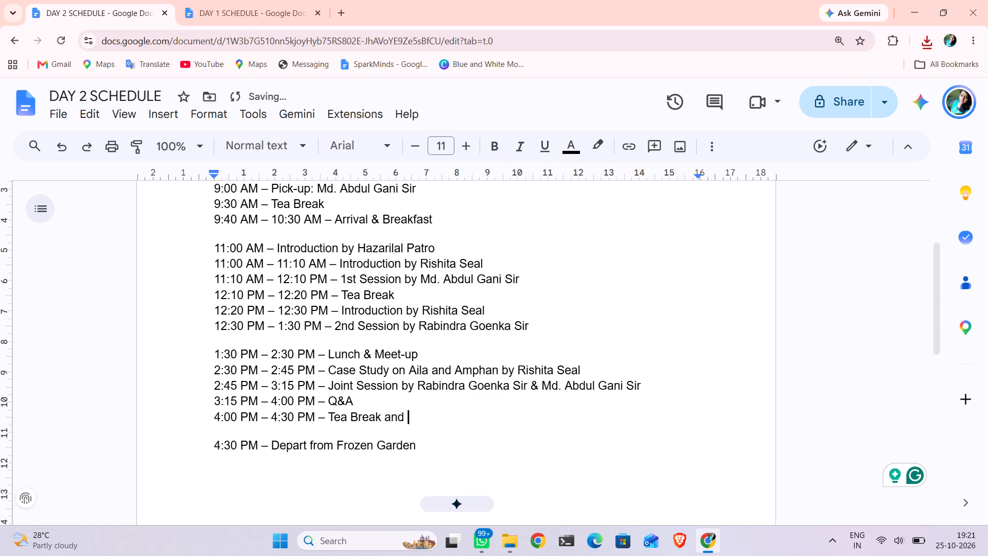
{"action": "key", "text": "d"}
{"action": "type", "text": "iscussion"}
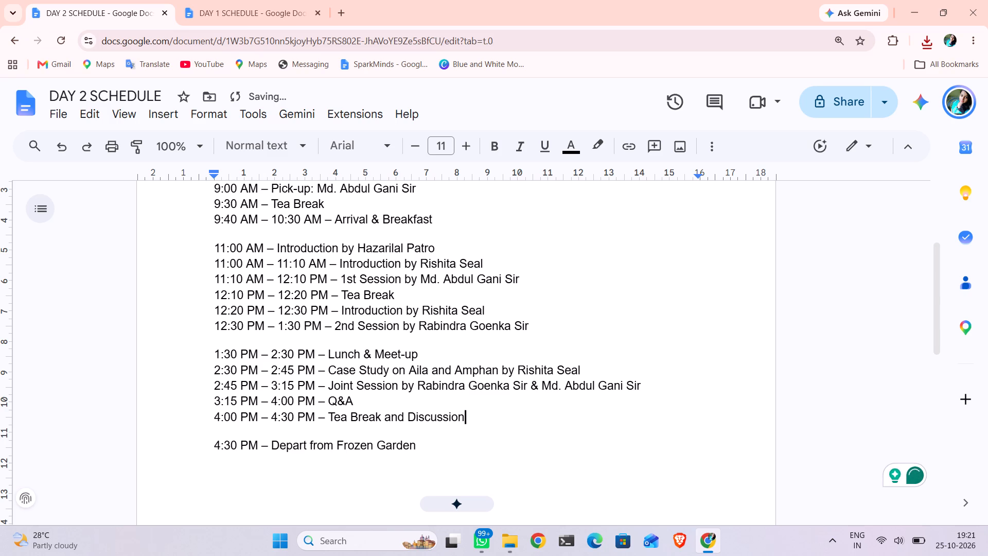
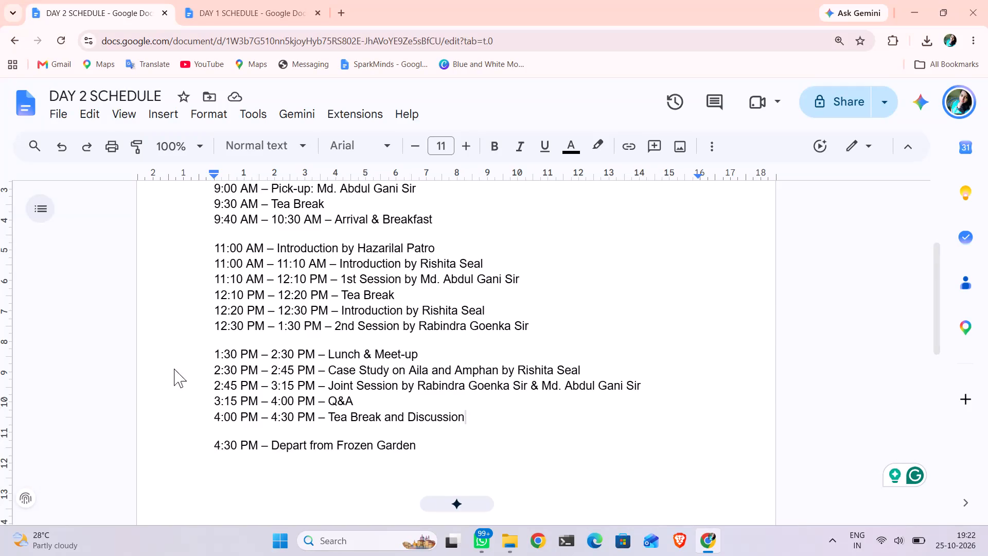
In the DAY 2 SCHEDULE document, set the end time of the Case Study on Aila and Amphan line to 3:00 PM.
{"action": "left_click", "coordinate": [292, 372]}
{"action": "key", "text": "BackSpace"}
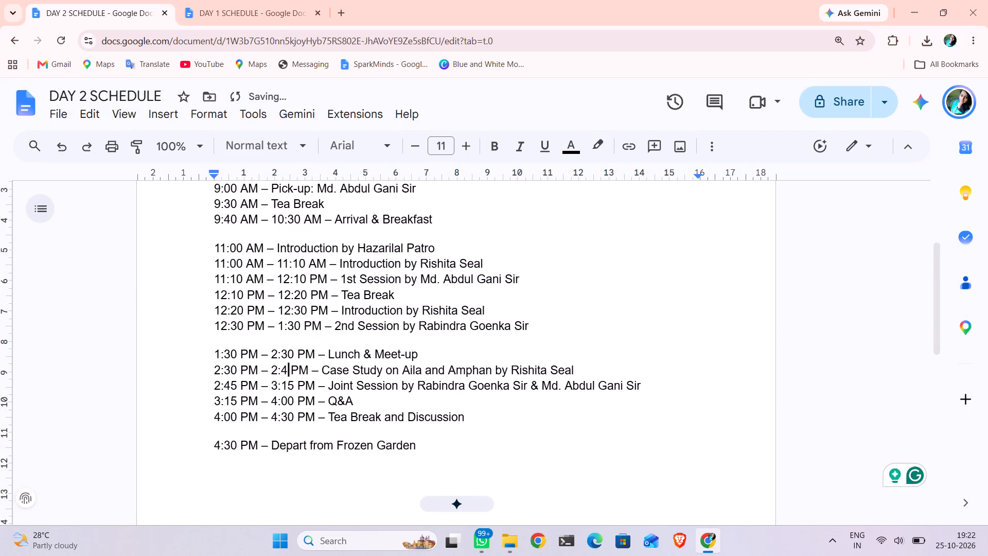
{"action": "key", "text": "BackSpace"}
{"action": "key", "text": "BackSpace"}
{"action": "key", "text": "BackSpace"}
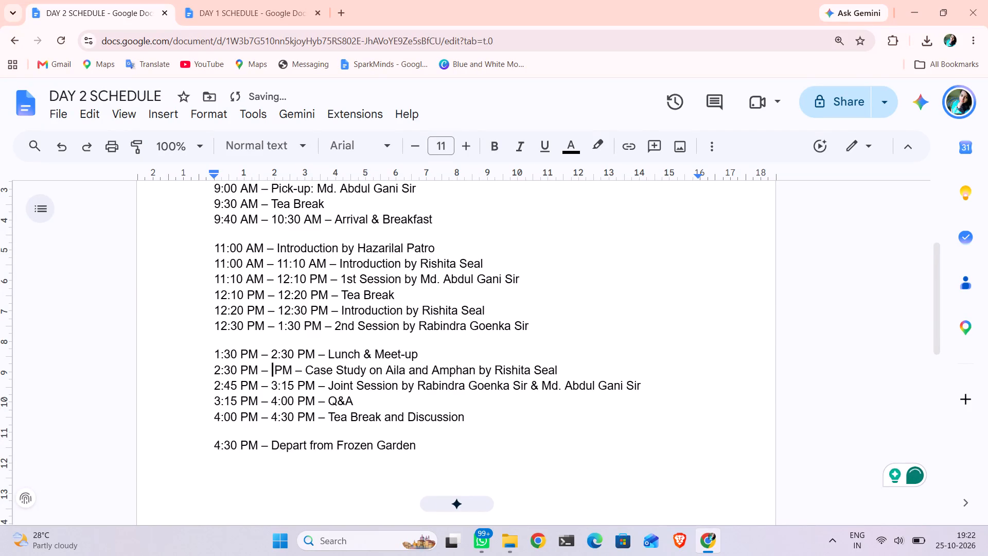
{"action": "type", "text": "3:00"}
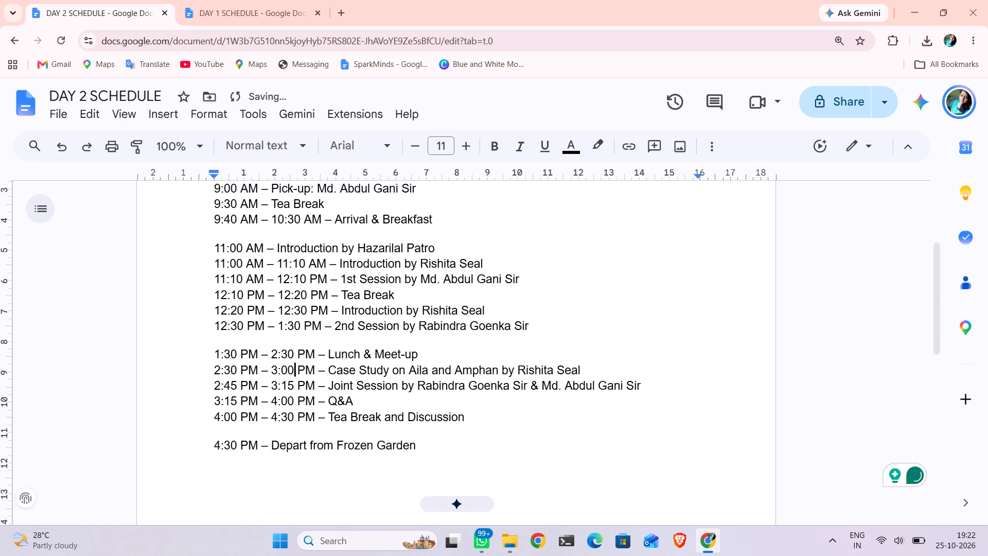
Set the Joint Session line's time range to 3:00 PM – 3:30 PM.
{"action": "key", "text": "Down"}
{"action": "key", "text": "Left"}
{"action": "key", "text": "Left"}
{"action": "key", "text": "Left"}
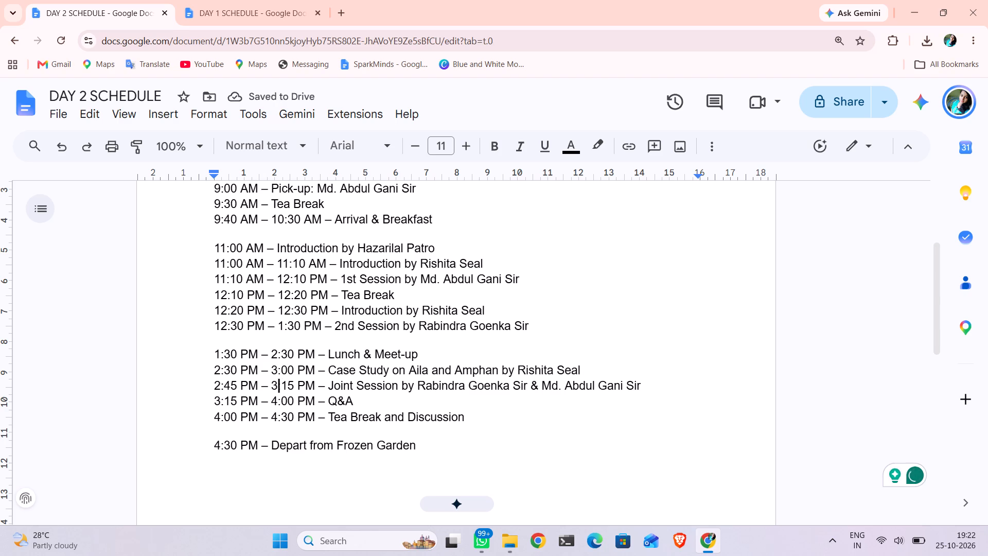
{"action": "key", "text": "Left"}
{"action": "key", "text": "Left"}
{"action": "key", "text": "Left"}
{"action": "key", "text": "Left"}
{"action": "key", "text": "Left"}
{"action": "key", "text": "Left"}
{"action": "key", "text": "Left"}
{"action": "key", "text": "BackSpace"}
{"action": "key", "text": "BackSpace"}
{"action": "key", "text": "BackSpace"}
{"action": "key", "text": "BackSpace"}
{"action": "type", "text": "3:00"}
{"action": "key", "text": "Right"}
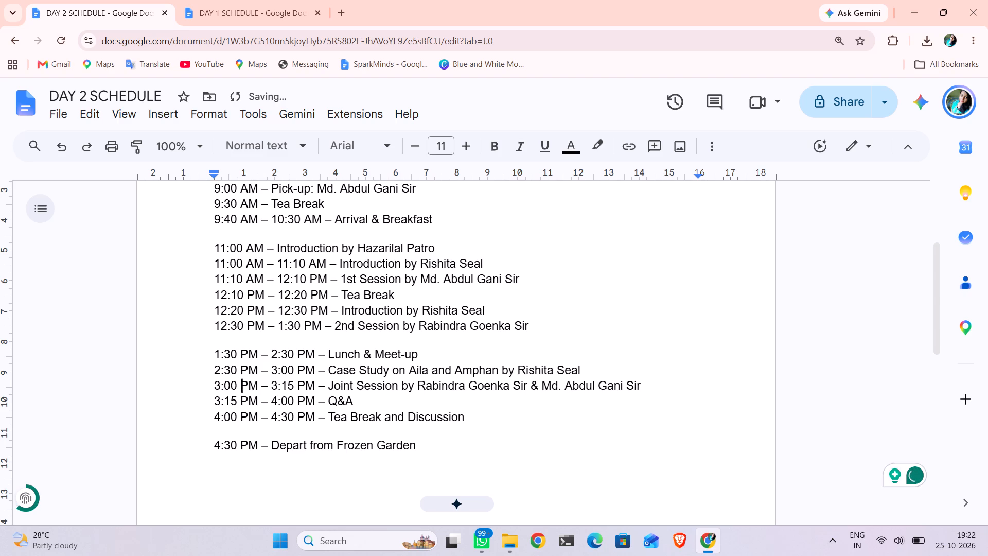
{"action": "key", "text": "Right"}
{"action": "key", "text": "Right"}
{"action": "key", "text": "Right"}
{"action": "key", "text": "Right"}
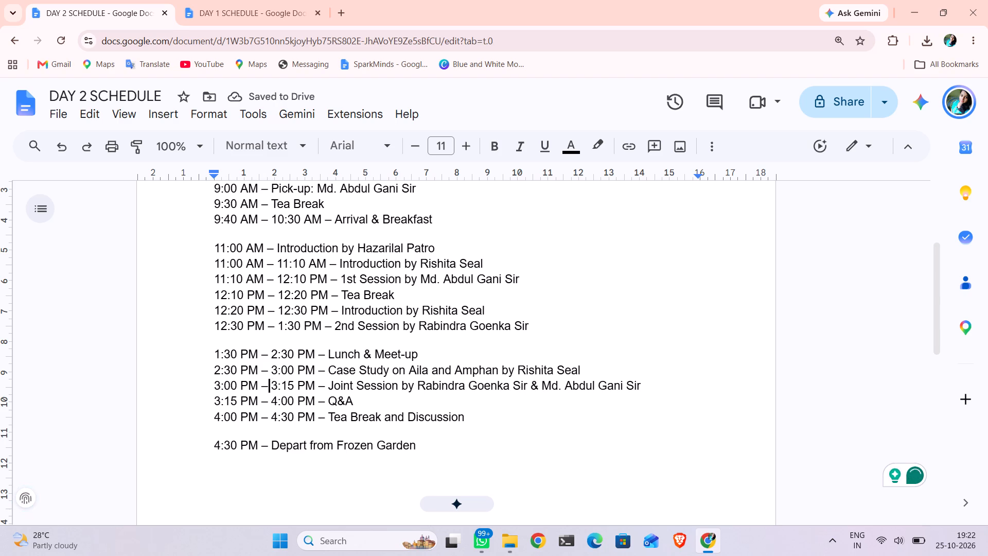
{"action": "key", "text": "Right"}
{"action": "key", "text": "Right"}
{"action": "key", "text": "Right"}
{"action": "key", "text": "Right"}
{"action": "key", "text": "Right"}
{"action": "key", "text": "BackSpace"}
{"action": "key", "text": "BackSpace"}
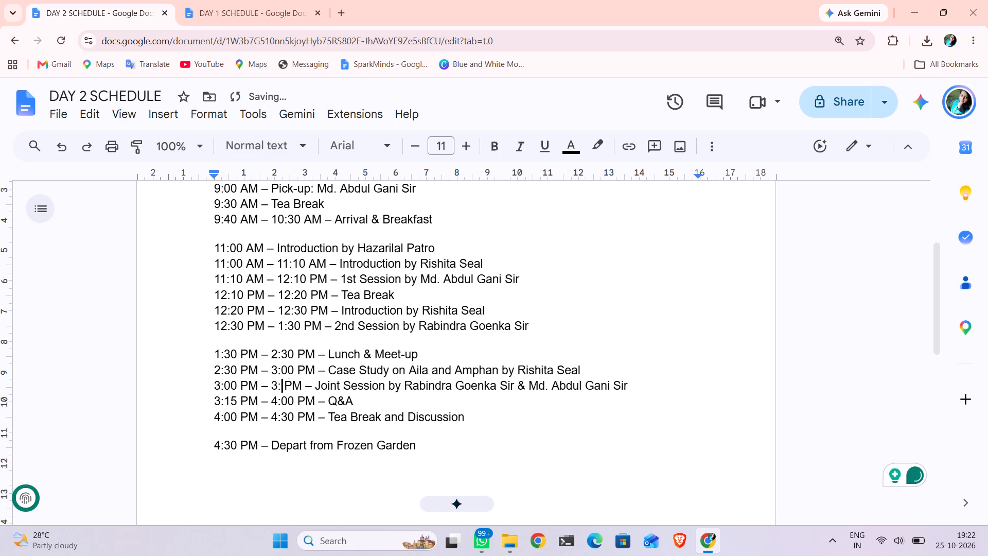
{"action": "type", "text": "30"}
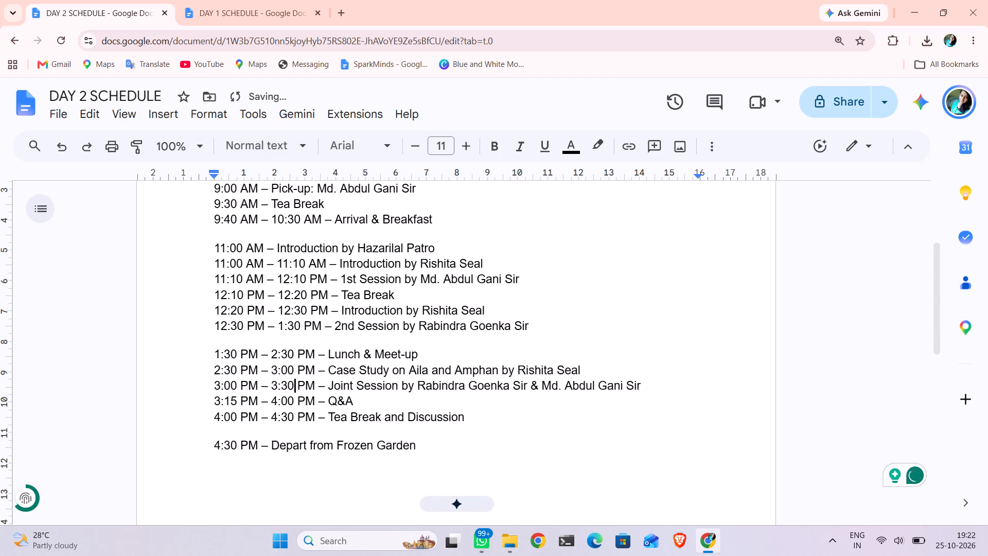
Set the start time of the Q&A line to 3:30 PM.
{"action": "key", "text": "Down"}
{"action": "key", "text": "Left"}
{"action": "key", "text": "Left"}
{"action": "key", "text": "Left"}
{"action": "key", "text": "Left"}
{"action": "key", "text": "Left"}
{"action": "key", "text": "Left"}
{"action": "key", "text": "Left"}
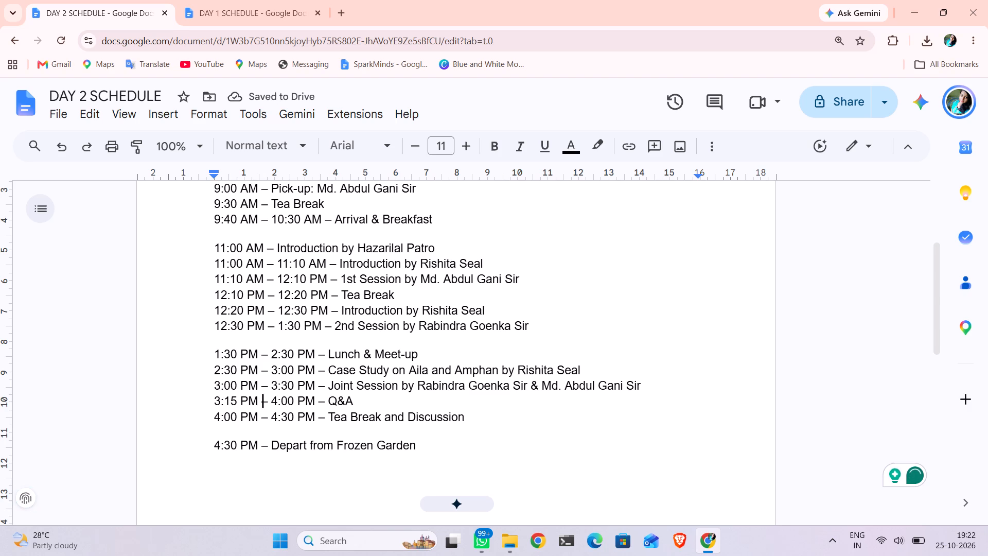
{"action": "key", "text": "Left"}
{"action": "key", "text": "Left"}
{"action": "key", "text": "Left"}
{"action": "key", "text": "BackSpace"}
{"action": "key", "text": "BackSpace"}
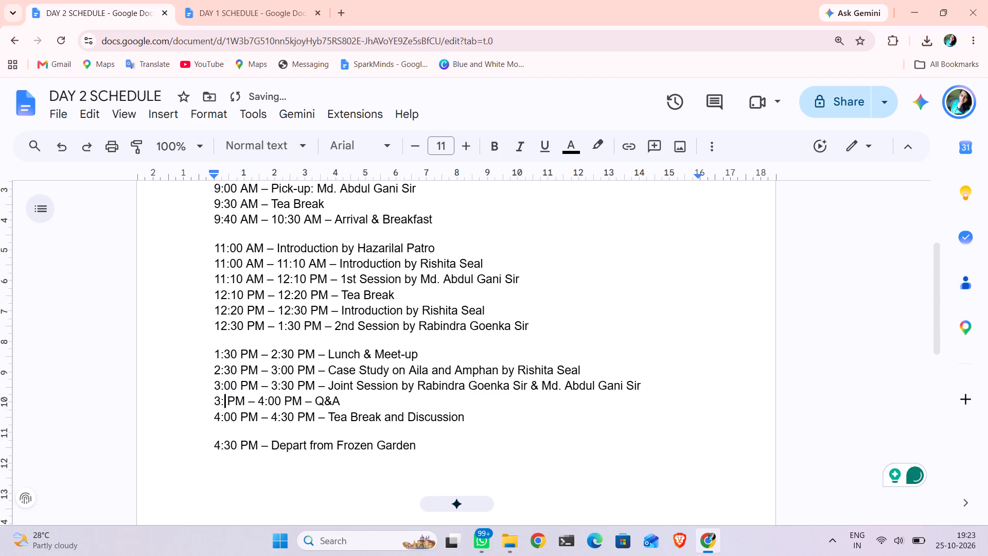
{"action": "type", "text": "30"}
{"action": "key", "text": "Right"}
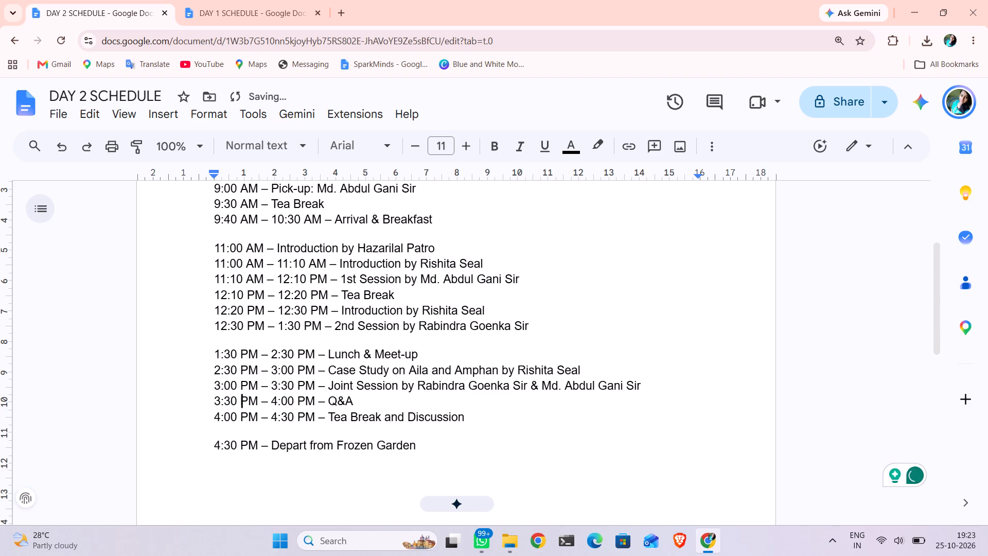
{"action": "key", "text": "Right"}
{"action": "key", "text": "Right"}
{"action": "key", "text": "Right"}
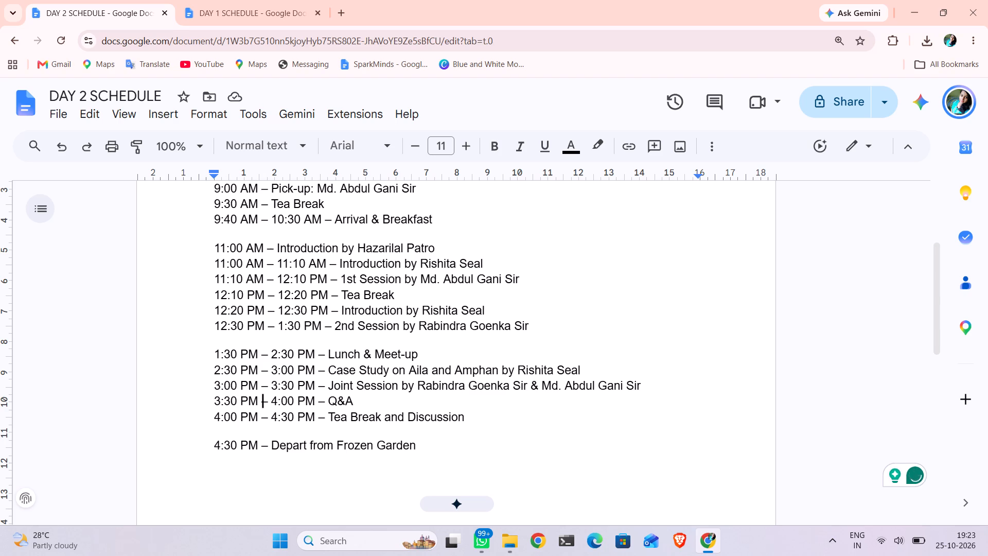
Remove "Sir" from the end of the 9:00 AM Pick-up line.
{"action": "scroll", "coordinate": [268, 369], "scroll_direction": "up", "scroll_amount": 2}
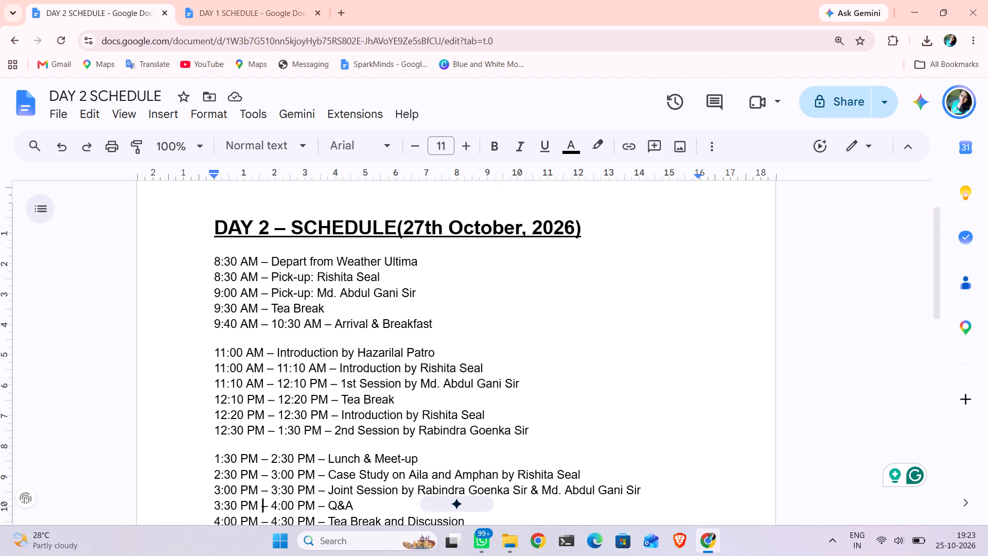
{"action": "key", "text": "Up"}
{"action": "key", "text": "Up"}
{"action": "key", "text": "Up"}
{"action": "key", "text": "Up"}
{"action": "key", "text": "Up"}
{"action": "key", "text": "Up"}
{"action": "key", "text": "Up"}
{"action": "key", "text": "Up"}
{"action": "key", "text": "Up"}
{"action": "key", "text": "Up"}
{"action": "key", "text": "Up"}
{"action": "key", "text": "Up"}
{"action": "key", "text": "Up"}
{"action": "key", "text": "Up"}
{"action": "key", "text": "Up"}
{"action": "key", "text": "Up"}
{"action": "key", "text": "Up"}
{"action": "key", "text": "Down"}
{"action": "key", "text": "Down"}
{"action": "key", "text": "Right"}
{"action": "key", "text": "Right"}
{"action": "key", "text": "Right"}
{"action": "key", "text": "Right"}
{"action": "key", "text": "Right"}
{"action": "key", "text": "Right"}
{"action": "key", "text": "Right"}
{"action": "key", "text": "Right"}
{"action": "key", "text": "Right"}
{"action": "key", "text": "Right"}
{"action": "key", "text": "Right"}
{"action": "key", "text": "Right"}
{"action": "key", "text": "Right"}
{"action": "key", "text": "Right"}
{"action": "key", "text": "Right"}
{"action": "key", "text": "Right"}
{"action": "key", "text": "Right"}
{"action": "key", "text": "Down"}
{"action": "key", "text": "Right"}
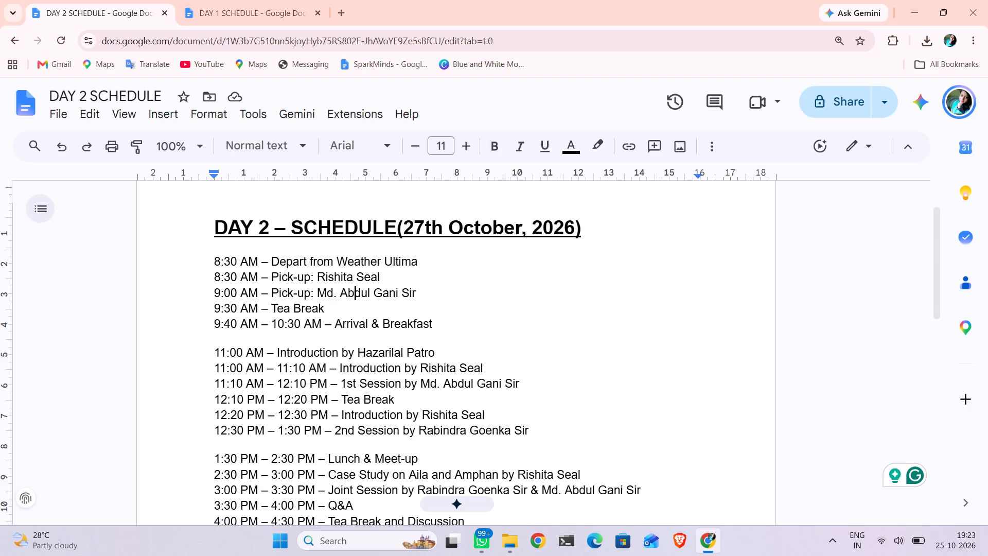
{"action": "key", "text": "Right"}
{"action": "key", "text": "Right"}
{"action": "key", "text": "Right"}
{"action": "key", "text": "Right"}
{"action": "key", "text": "Right"}
{"action": "key", "text": "Right"}
{"action": "key", "text": "Right"}
{"action": "key", "text": "Right"}
{"action": "key", "text": "Right"}
{"action": "key", "text": "Right"}
{"action": "key", "text": "Right"}
{"action": "key", "text": "Right"}
{"action": "key", "text": "BackSpace"}
{"action": "key", "text": "BackSpace"}
{"action": "key", "text": "BackSpace"}
{"action": "key", "text": "BackSpace"}
Remove "Sir" after the speaker's name in the 11:10 AM – 12:10 PM 1st Session line.
{"action": "key", "text": "Down"}
{"action": "key", "text": "Down"}
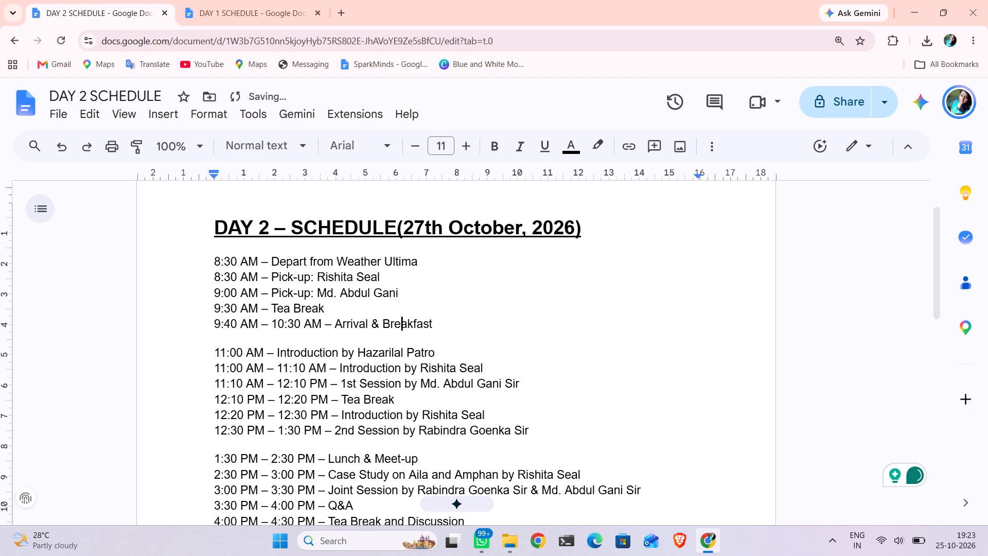
{"action": "key", "text": "Down"}
{"action": "key", "text": "Down"}
{"action": "key", "text": "Down"}
{"action": "key", "text": "Right"}
{"action": "key", "text": "Right"}
{"action": "key", "text": "Right"}
{"action": "key", "text": "Right"}
{"action": "key", "text": "Right"}
{"action": "key", "text": "Right"}
{"action": "key", "text": "Right"}
{"action": "key", "text": "Right"}
{"action": "key", "text": "Right"}
{"action": "key", "text": "Right"}
{"action": "key", "text": "Right"}
{"action": "key", "text": "Right"}
{"action": "key", "text": "Right"}
{"action": "key", "text": "Right"}
{"action": "key", "text": "Right"}
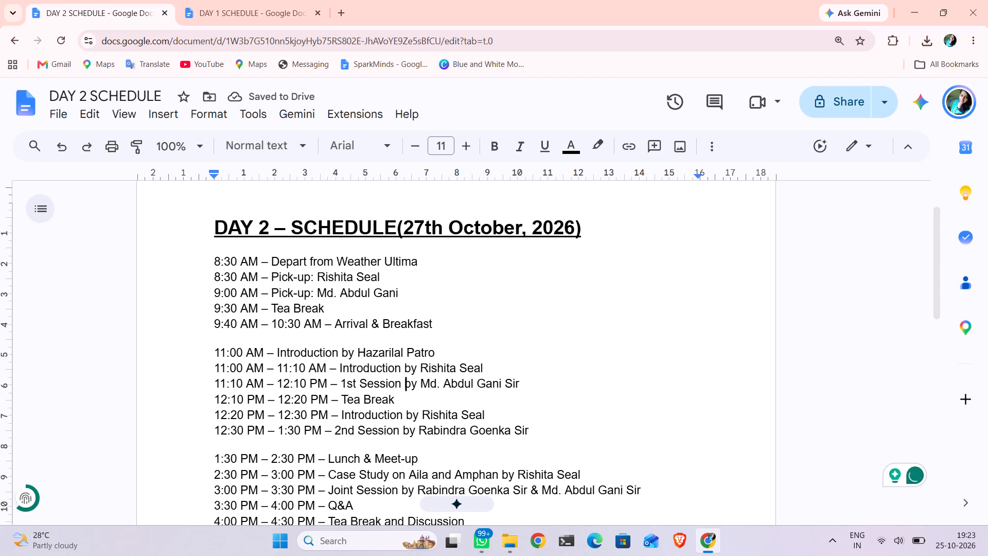
{"action": "key", "text": "Right"}
{"action": "key", "text": "Right"}
{"action": "key", "text": "Right"}
{"action": "key", "text": "Right"}
{"action": "key", "text": "Right"}
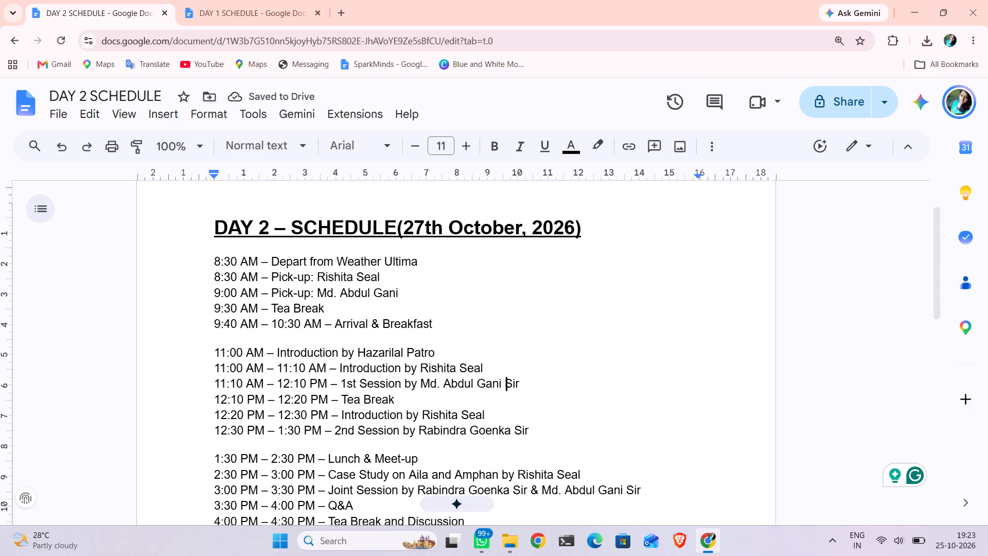
{"action": "key", "text": "Right"}
{"action": "key", "text": "Right"}
{"action": "key", "text": "BackSpace"}
{"action": "key", "text": "BackSpace"}
{"action": "key", "text": "BackSpace"}
{"action": "key", "text": "BackSpace"}
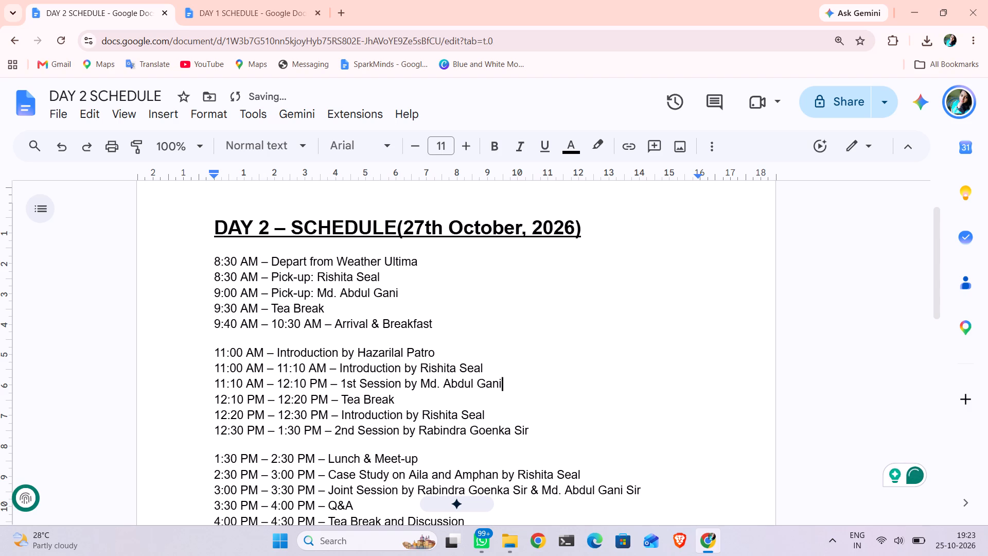
Remove "Sir" after the speaker's name in the 12:30 PM – 1:30 PM 2nd Session line.
{"action": "key", "text": "Down"}
{"action": "key", "text": "Down"}
{"action": "key", "text": "Down"}
{"action": "key", "text": "Right"}
{"action": "key", "text": "Right"}
{"action": "key", "text": "Right"}
{"action": "key", "text": "Right"}
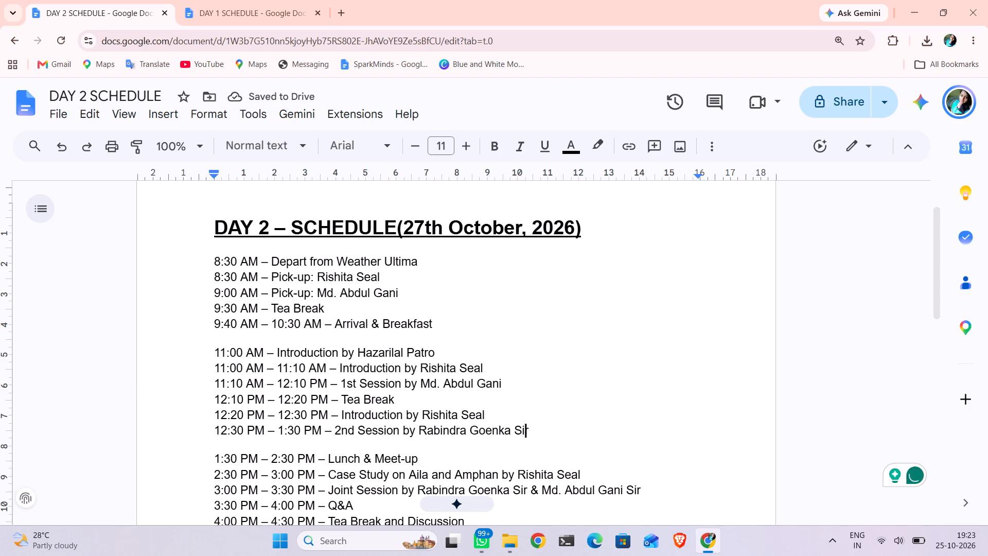
{"action": "key", "text": "Right"}
{"action": "key", "text": "BackSpace"}
{"action": "key", "text": "BackSpace"}
{"action": "key", "text": "BackSpace"}
{"action": "key", "text": "BackSpace"}
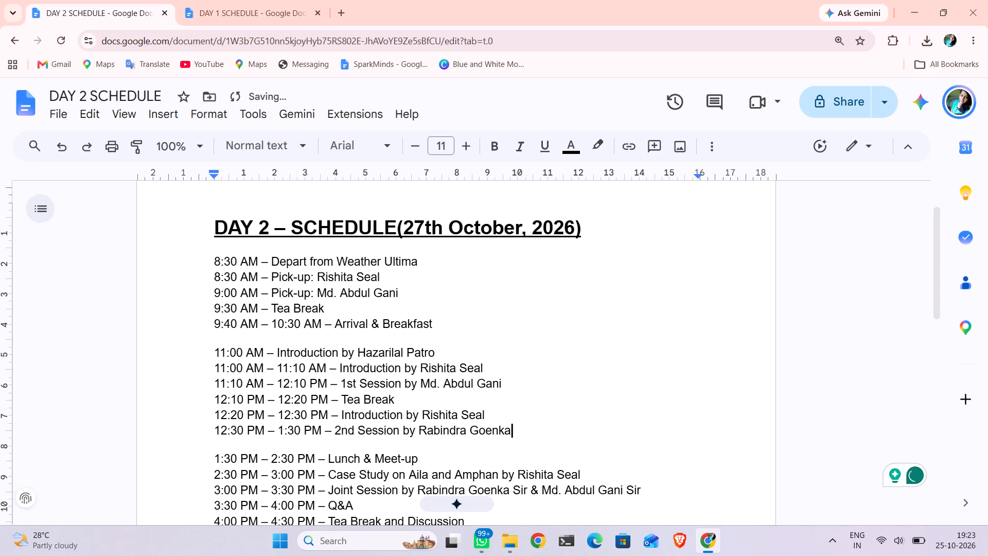
Remove "Sir" after the first speaker's name in the 3:00 PM – 3:30 PM Joint Session line.
{"action": "key", "text": "Down"}
{"action": "key", "text": "Down"}
{"action": "key", "text": "Down"}
{"action": "key", "text": "Right"}
{"action": "key", "text": "Right"}
{"action": "key", "text": "Right"}
{"action": "key", "text": "Right"}
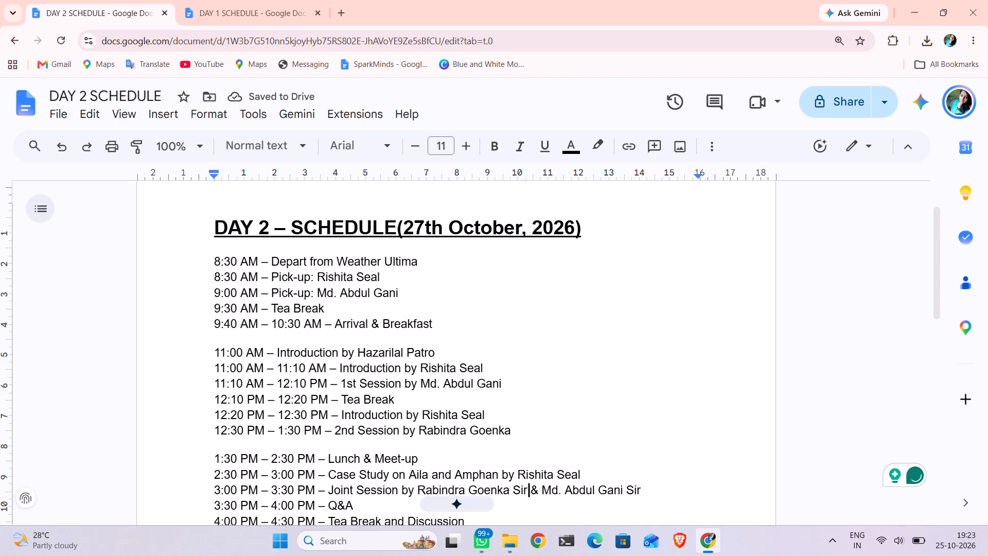
{"action": "key", "text": "BackSpace"}
{"action": "key", "text": "BackSpace"}
{"action": "key", "text": "BackSpace"}
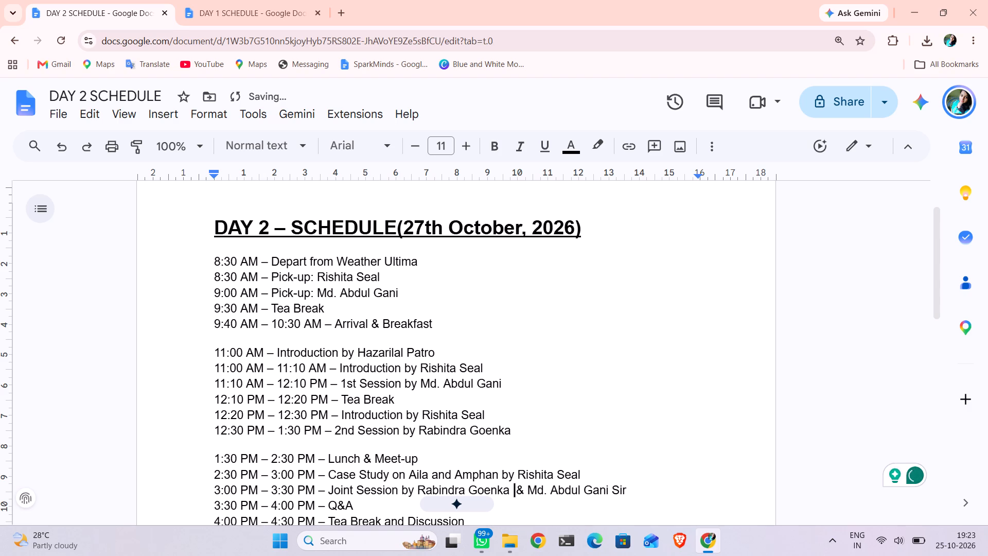
Delete the extra space before the "&" in the 3:00 PM – 3:30 PM Joint Session line.
{"action": "key", "text": "Right"}
{"action": "key", "text": "Right"}
{"action": "key", "text": "Right"}
{"action": "key", "text": "Right"}
{"action": "key", "text": "Left"}
{"action": "key", "text": "Left"}
{"action": "key", "text": "Left"}
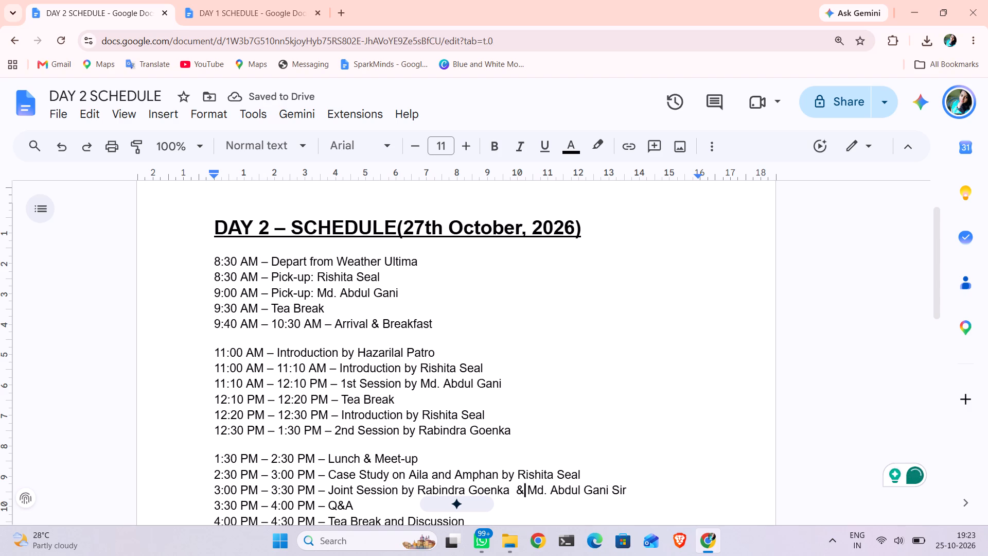
{"action": "key", "text": "Left"}
{"action": "key", "text": "Left"}
{"action": "key", "text": "Right"}
{"action": "key", "text": "BackSpace"}
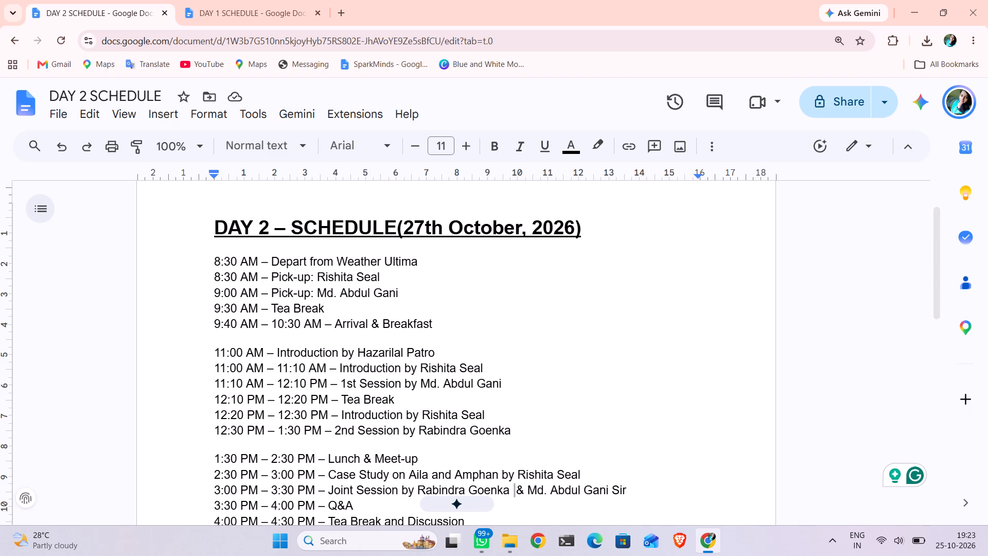
Remove "Sir" after the second speaker's name in the 3:00 PM – 3:30 PM Joint Session line.
{"action": "key", "text": "Right"}
{"action": "key", "text": "Right"}
{"action": "key", "text": "Right"}
{"action": "key", "text": "Right"}
{"action": "key", "text": "Right"}
{"action": "key", "text": "Right"}
{"action": "key", "text": "Right"}
{"action": "key", "text": "Right"}
{"action": "key", "text": "Right"}
{"action": "key", "text": "Right"}
{"action": "key", "text": "Right"}
{"action": "key", "text": "Right"}
{"action": "key", "text": "Right"}
{"action": "key", "text": "Right"}
{"action": "key", "text": "Right"}
{"action": "key", "text": "Right"}
{"action": "key", "text": "Right"}
{"action": "key", "text": "Right"}
{"action": "key", "text": "Right"}
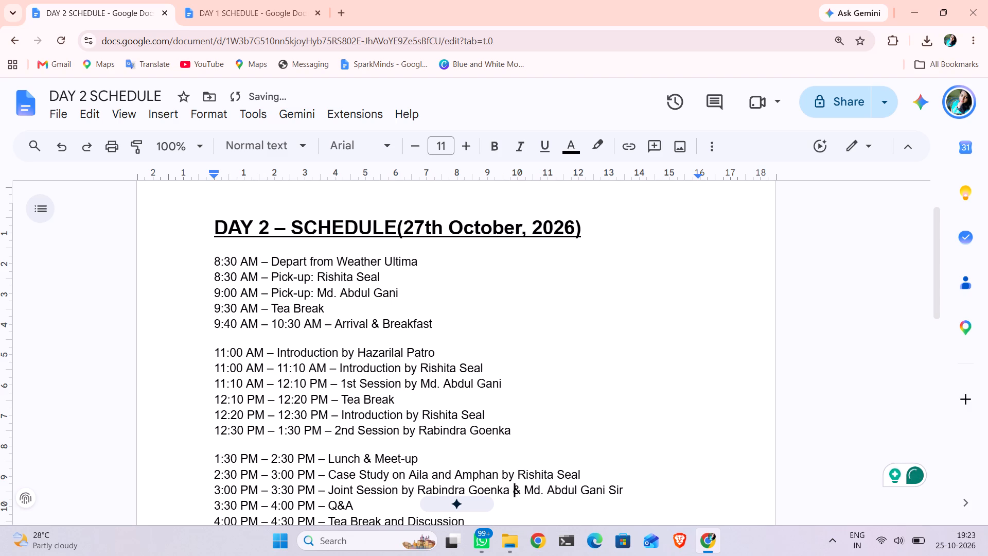
{"action": "key", "text": "Right"}
{"action": "key", "text": "Right"}
{"action": "key", "text": "BackSpace"}
{"action": "key", "text": "BackSpace"}
{"action": "key", "text": "BackSpace"}
Add "Session" after "Q&A" in the 3:30 PM – 4:00 PM line.
{"action": "key", "text": "Down"}
{"action": "key", "text": "Down"}
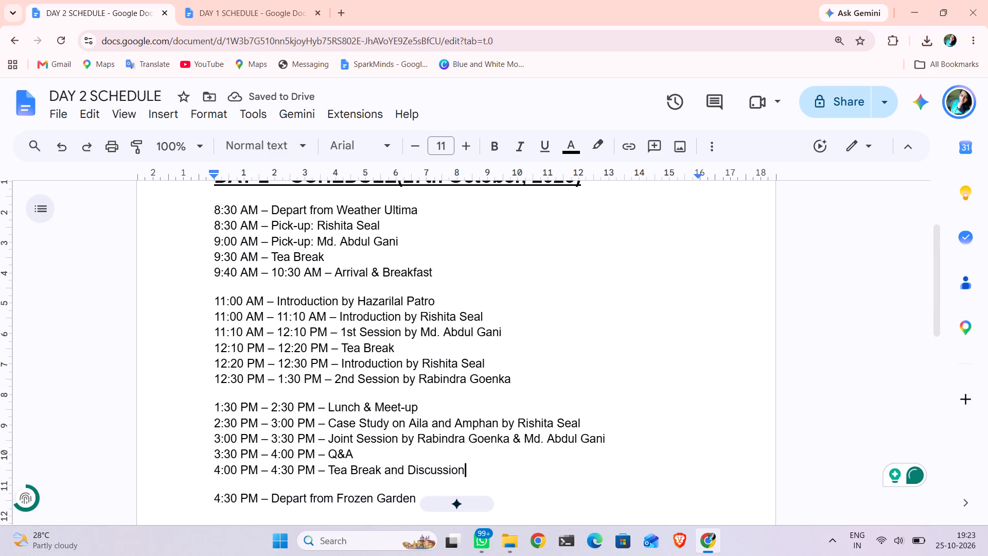
{"action": "key", "text": "Up"}
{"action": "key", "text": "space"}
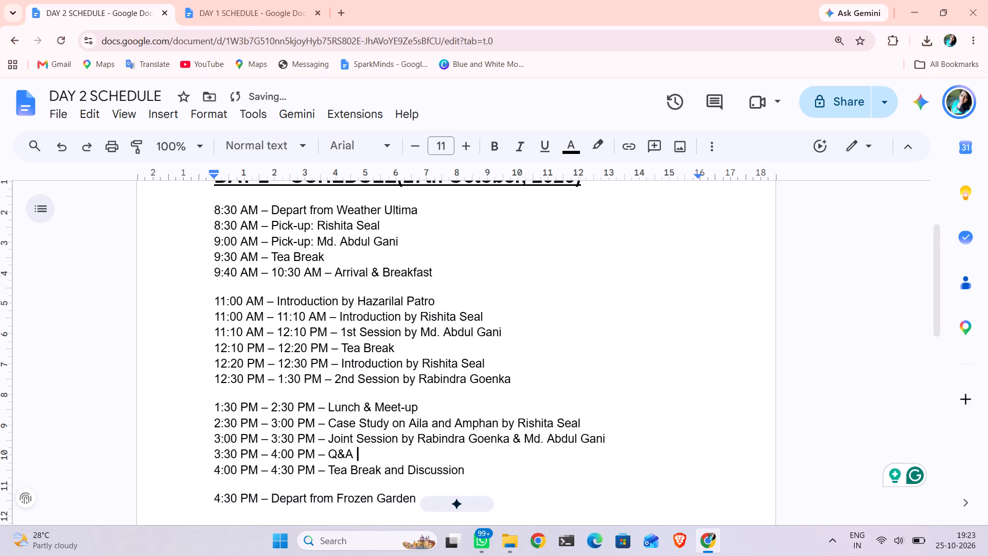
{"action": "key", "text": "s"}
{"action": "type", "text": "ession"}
Download the DAY 2 SCHEDULE document as a PDF.
{"action": "scroll", "coordinate": [441, 274], "scroll_direction": "down", "scroll_amount": 1}
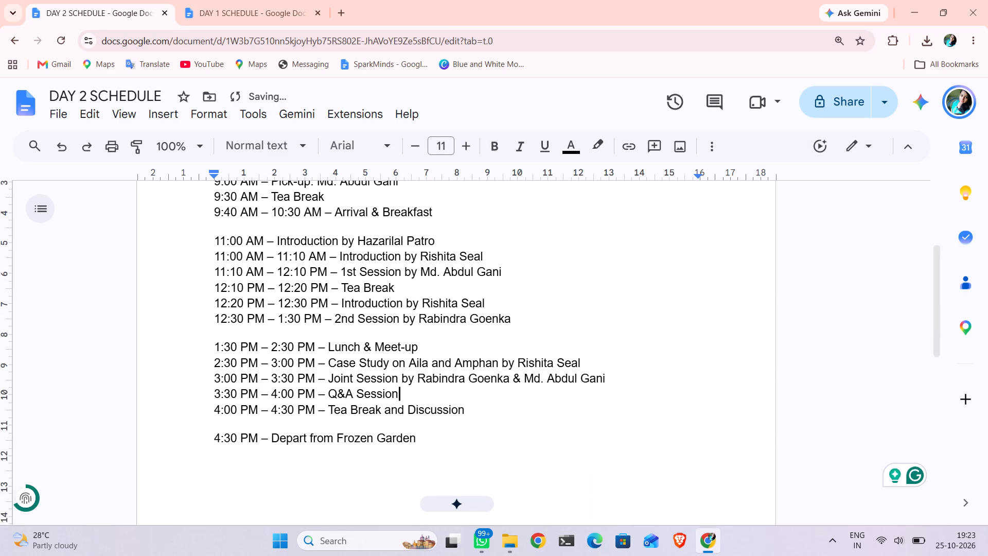
{"action": "scroll", "coordinate": [441, 274], "scroll_direction": "down", "scroll_amount": 1}
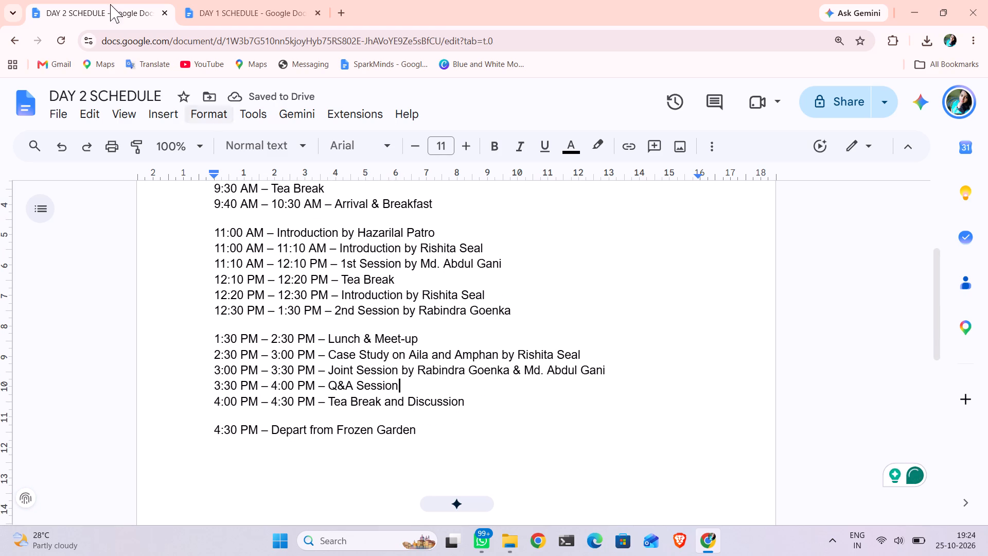
{"action": "left_click", "coordinate": [65, 112]}
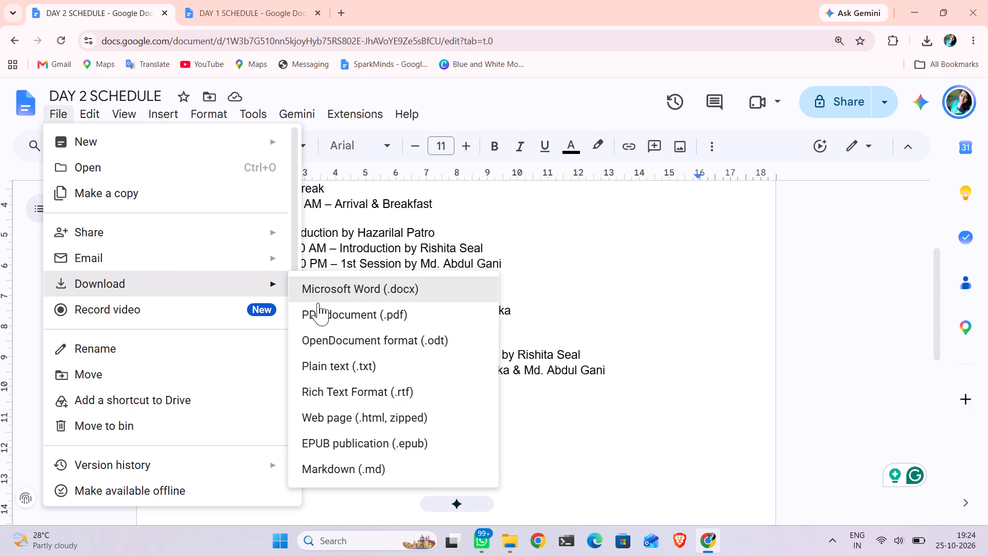
{"action": "left_click", "coordinate": [323, 316]}
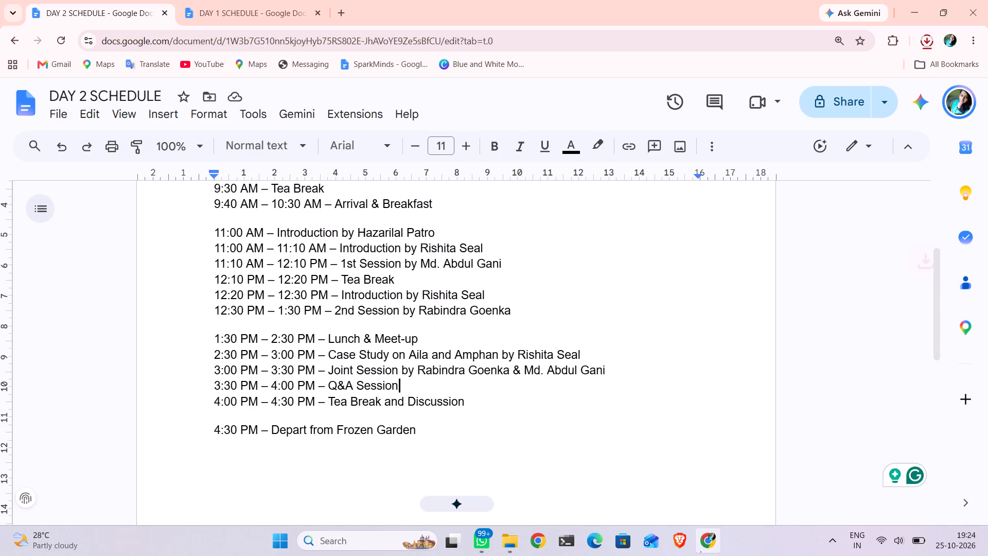